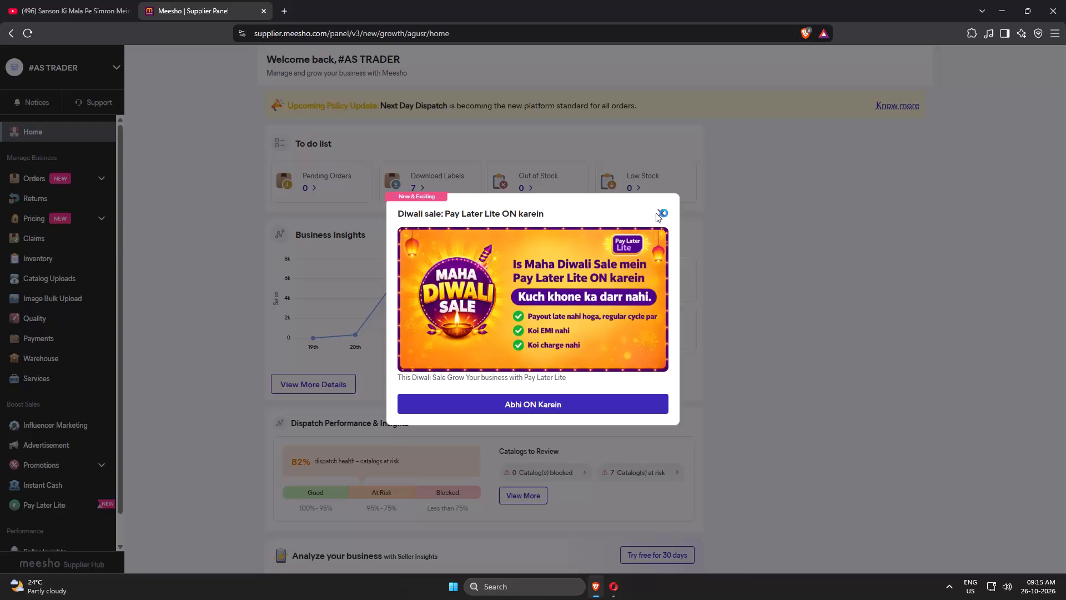
Dismiss the Diwali sale promotion and check the pending and on-hold orders of the #AS TRADER account.
left_click(662, 212)
left_click(318, 168)
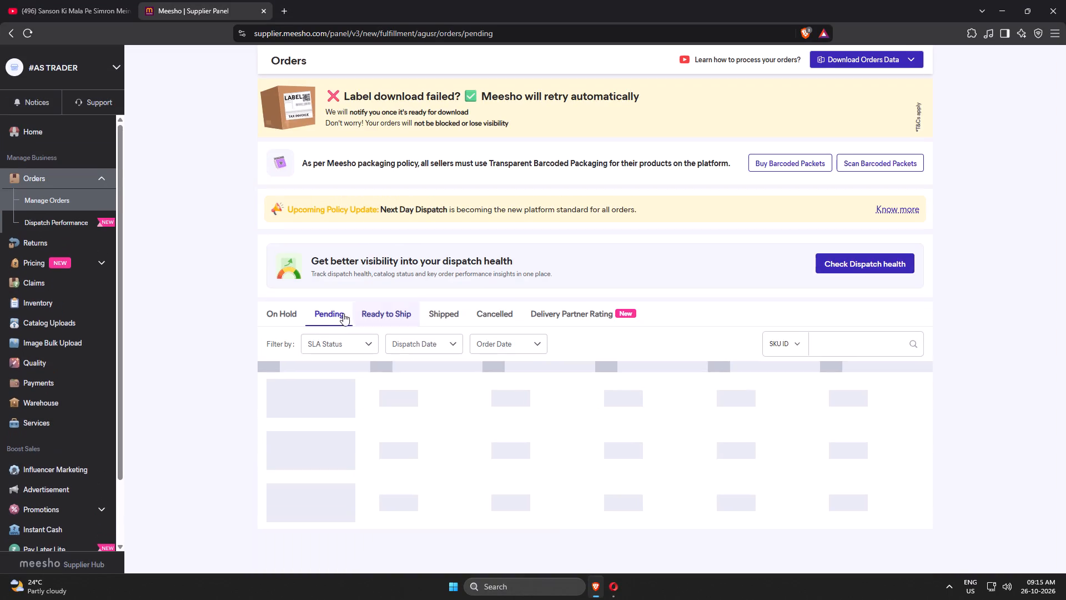
left_click(277, 313)
Examine the ready-to-ship orders of #AS TRADER for dispatch dates and label status, then return to the home dashboard.
left_click(404, 311)
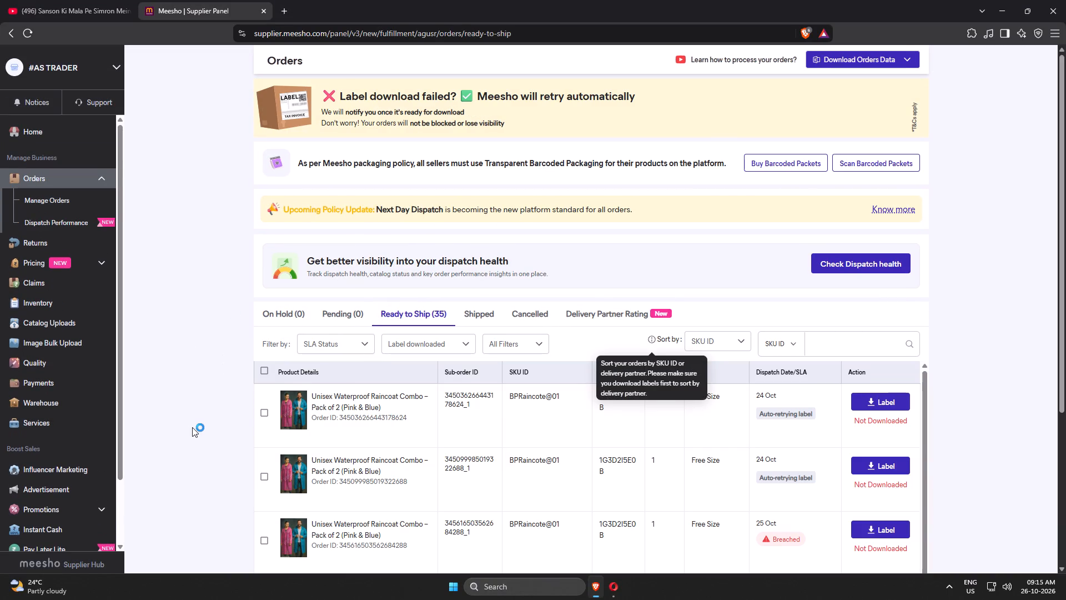
scroll(192, 427, "down", 1)
scroll(326, 436, "down", 1)
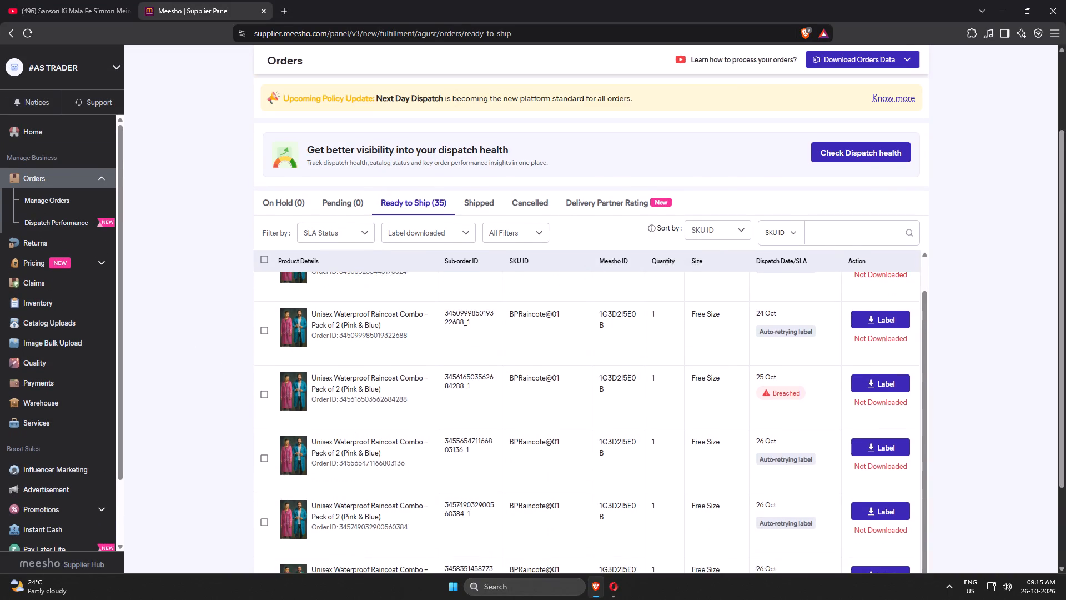
scroll(382, 439, "down", 5)
scroll(602, 452, "down", 7)
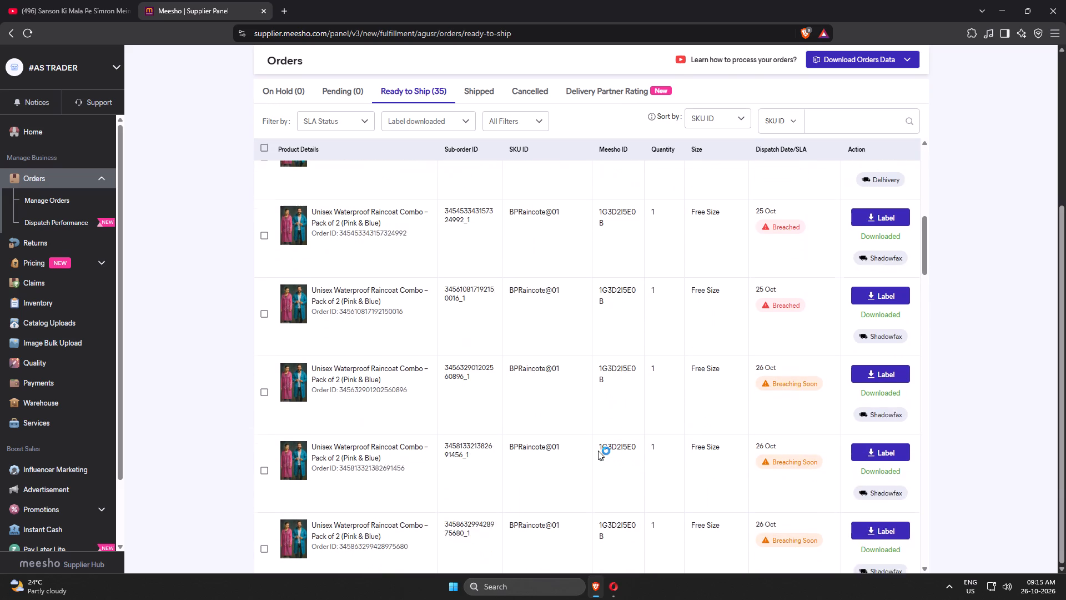
scroll(598, 451, "down", 6)
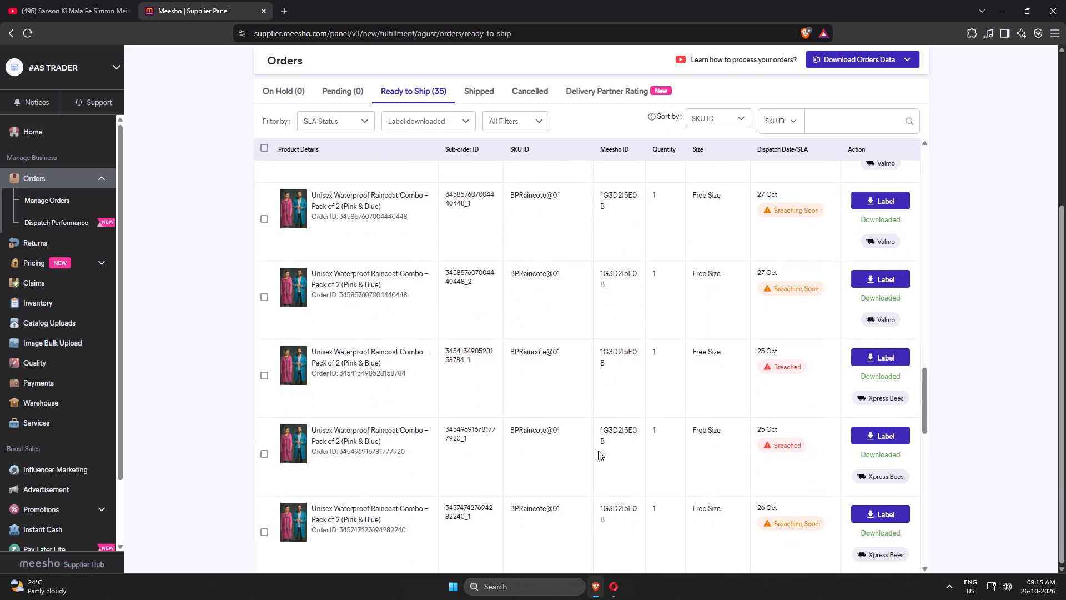
scroll(598, 451, "down", 10)
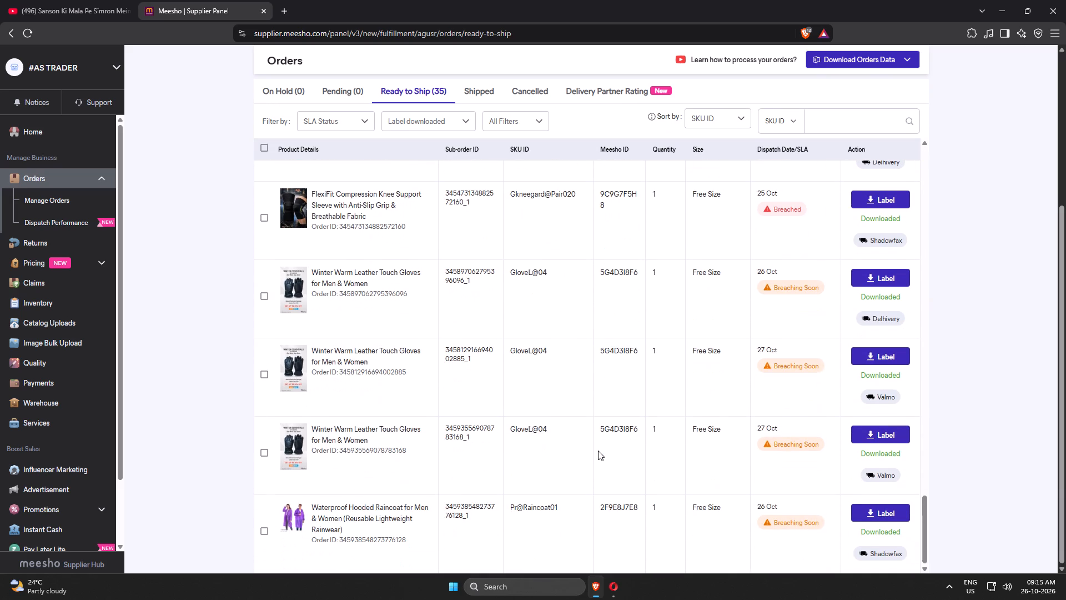
scroll(598, 451, "down", 3)
scroll(598, 451, "up", 3)
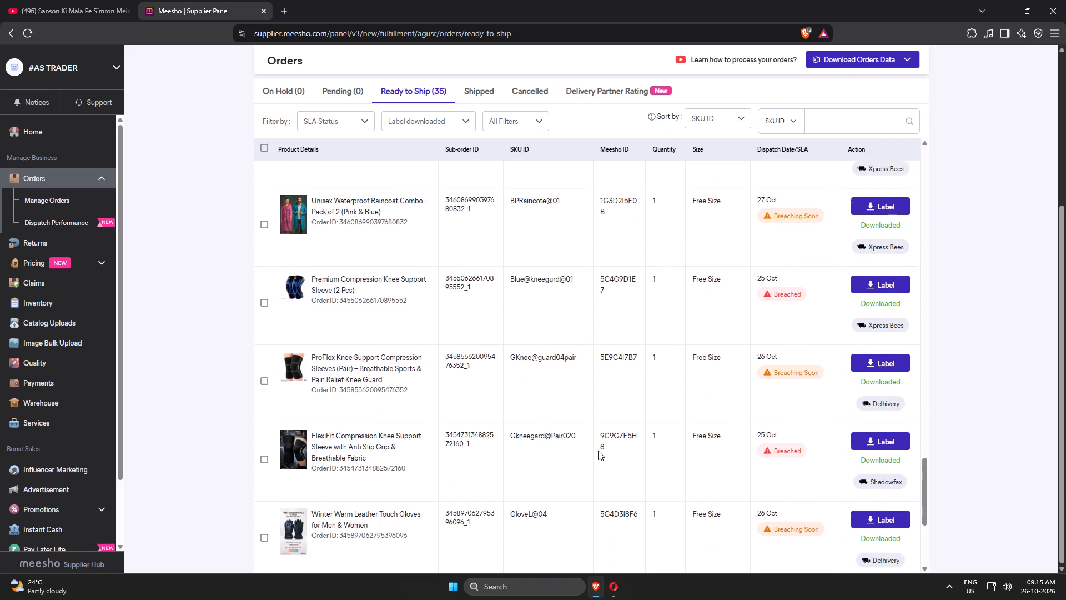
scroll(598, 451, "up", 15)
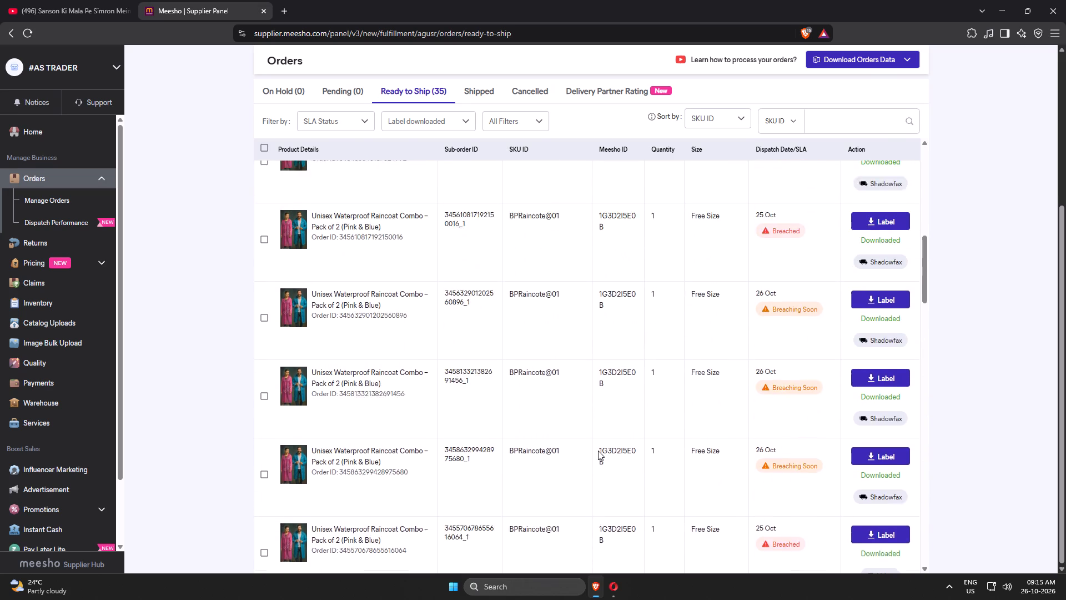
scroll(598, 451, "up", 12)
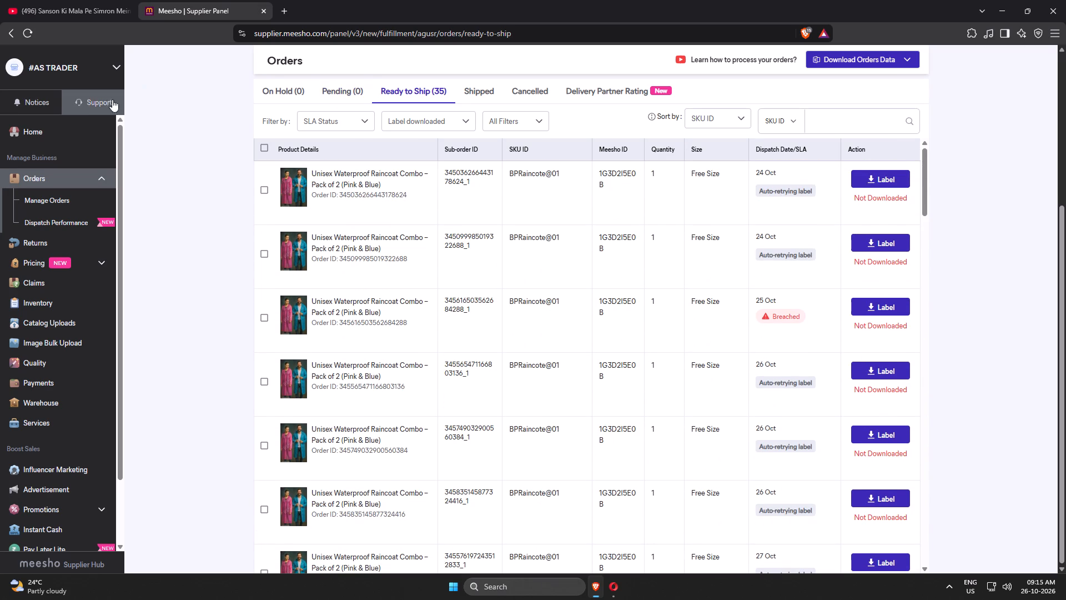
left_click(79, 128)
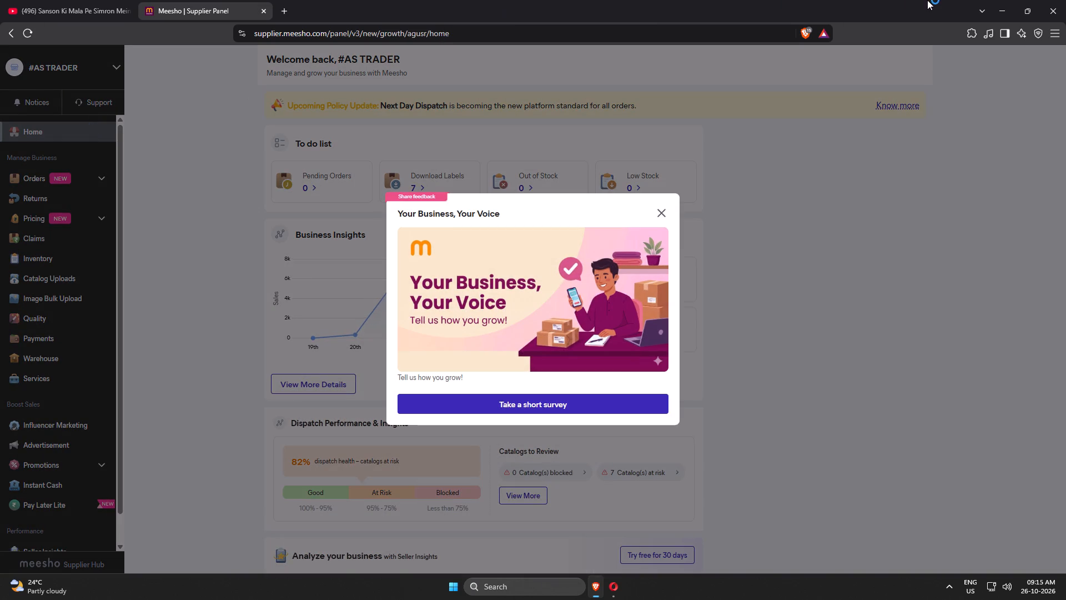
Switch to Google Chrome with the Tejas Hub profile, maximize the window and open the Meesho Supplier Panel.
left_click(990, 9)
double_click(24, 150)
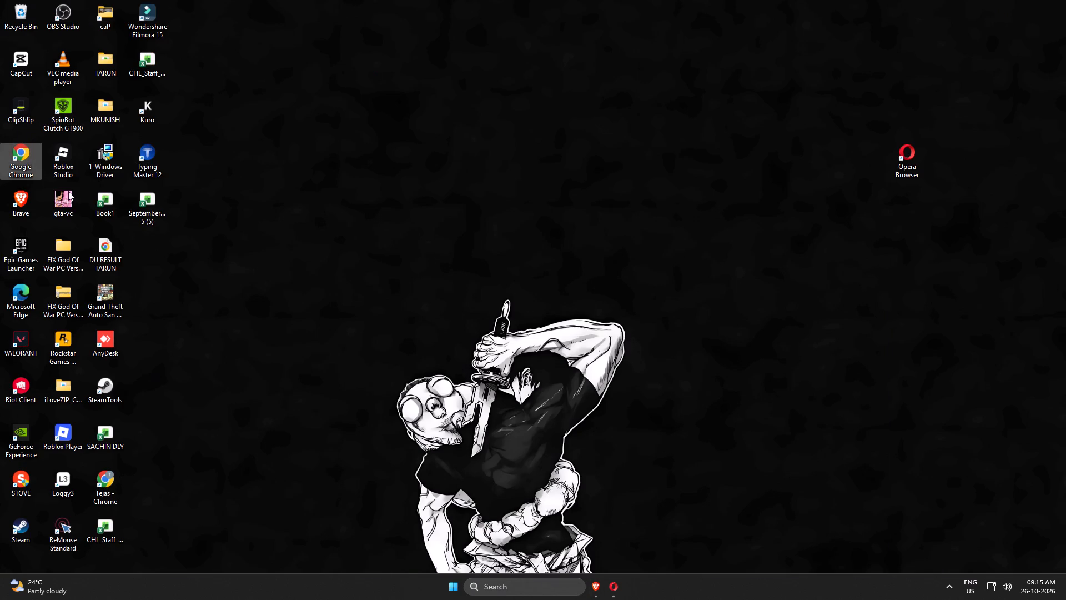
left_click(777, 72)
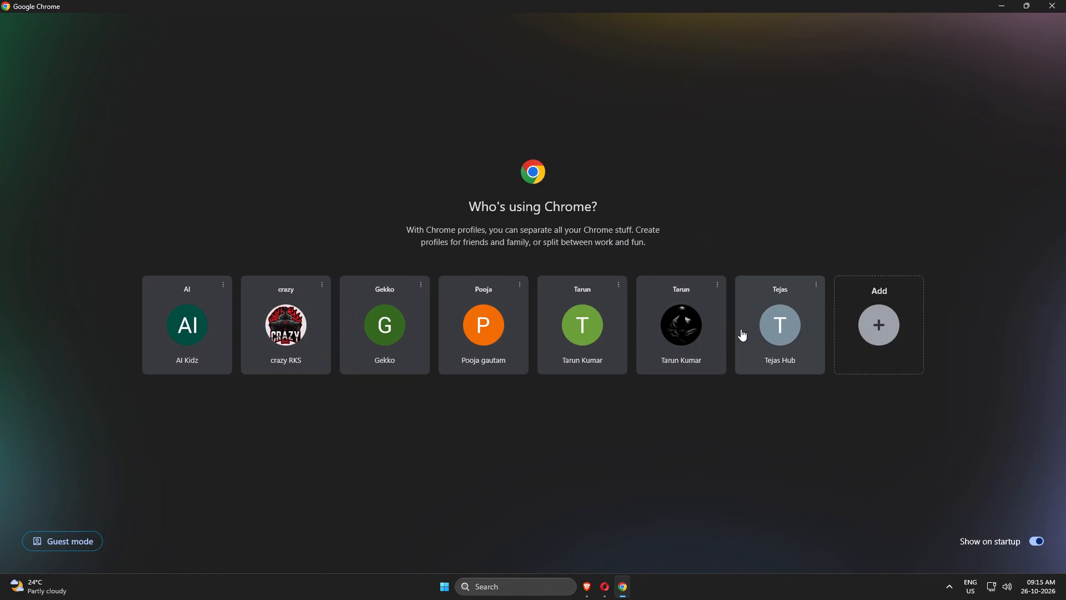
left_click(773, 331)
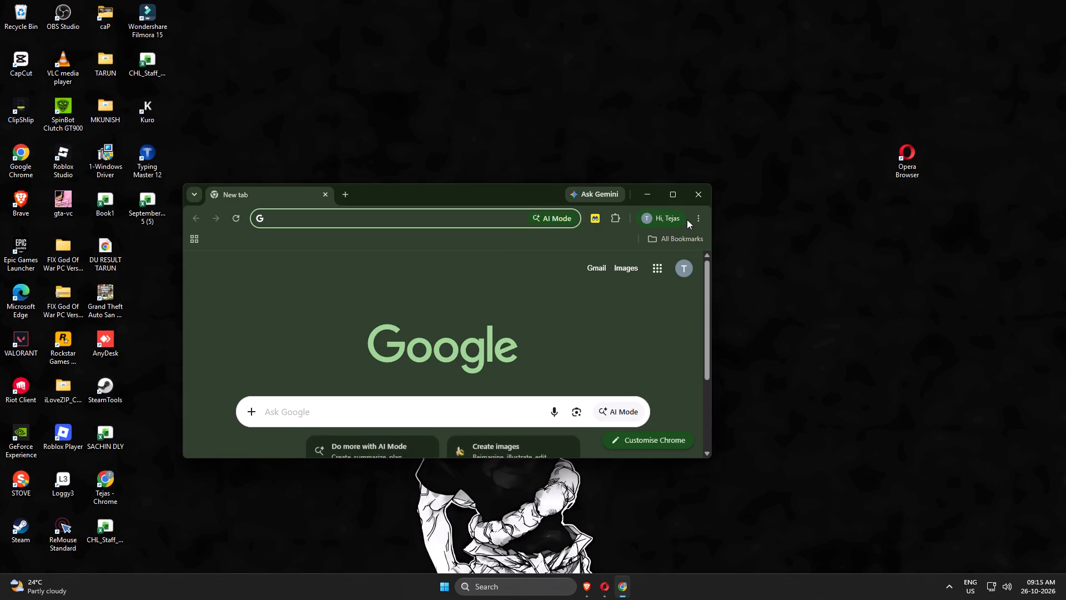
left_click(681, 188)
left_click(341, 346)
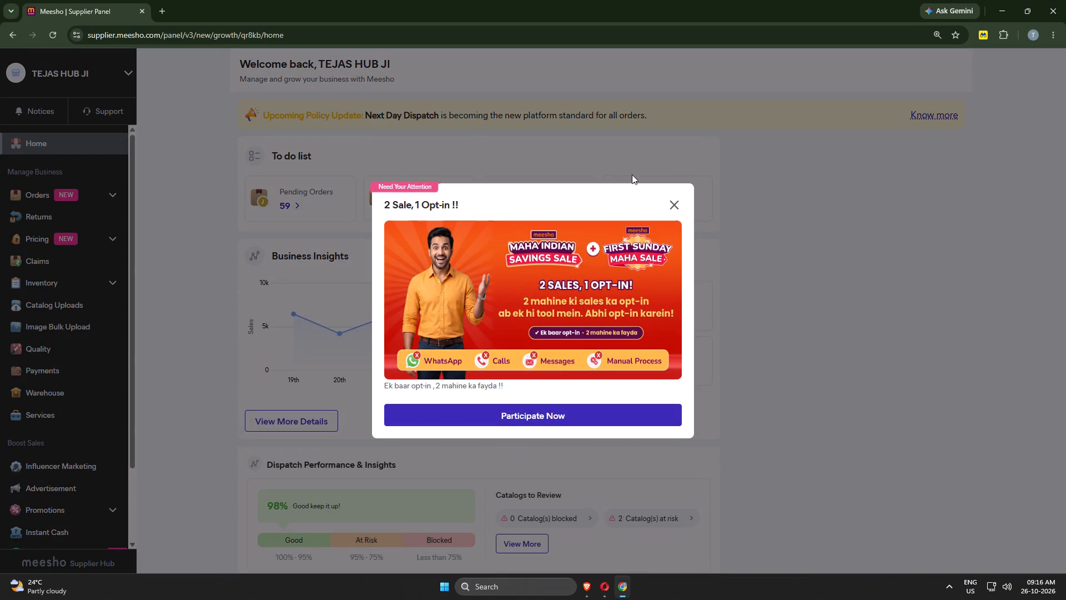
Dismiss the sale opt-in promotion and check the on-hold orders of the TEJAS HUB JI account.
left_click(677, 208)
left_click(295, 201)
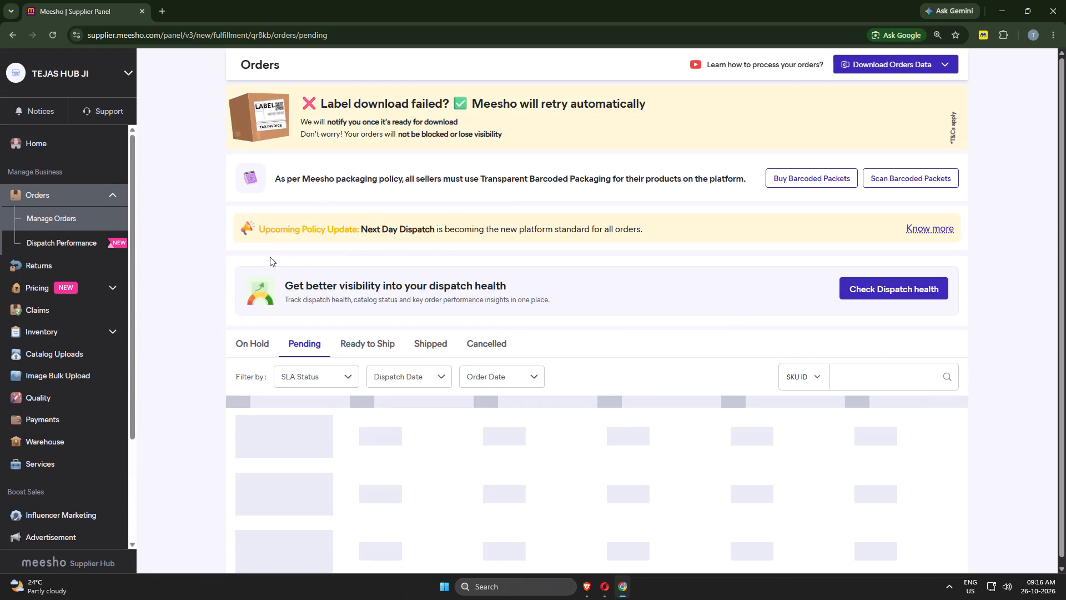
left_click(263, 344)
scroll(197, 327, "down", 1)
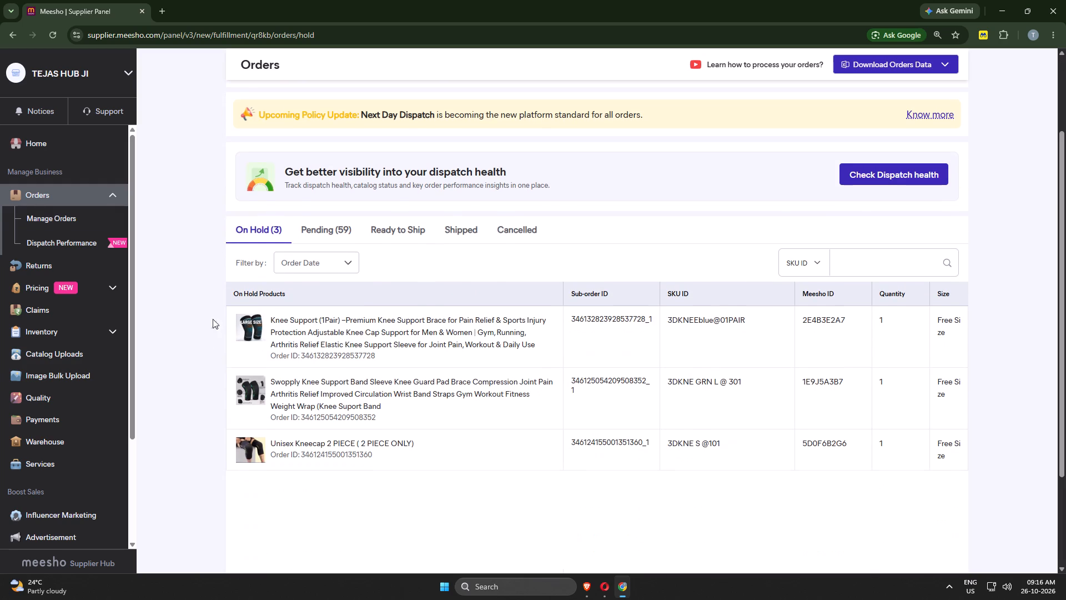
Select all pending orders of TEJAS HUB JI and accept them.
left_click(321, 227)
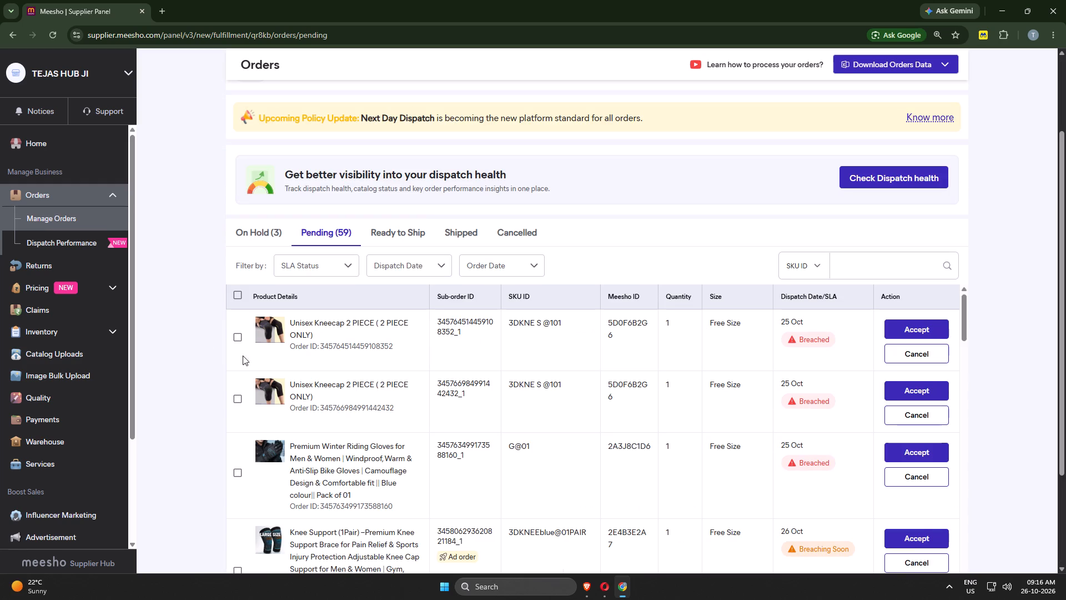
left_click(238, 298)
left_click(971, 556)
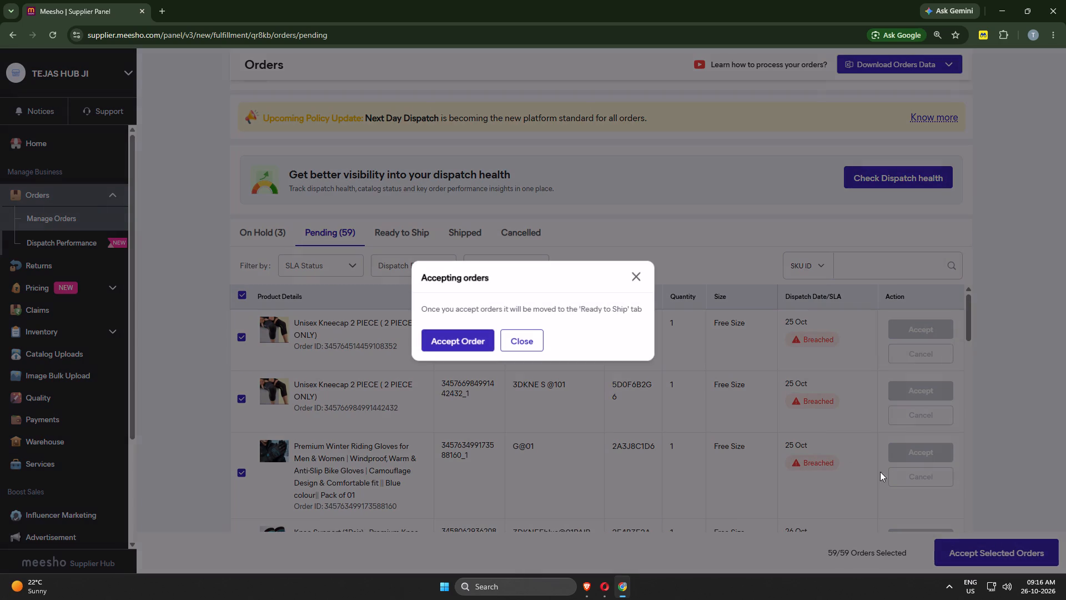
left_click(464, 337)
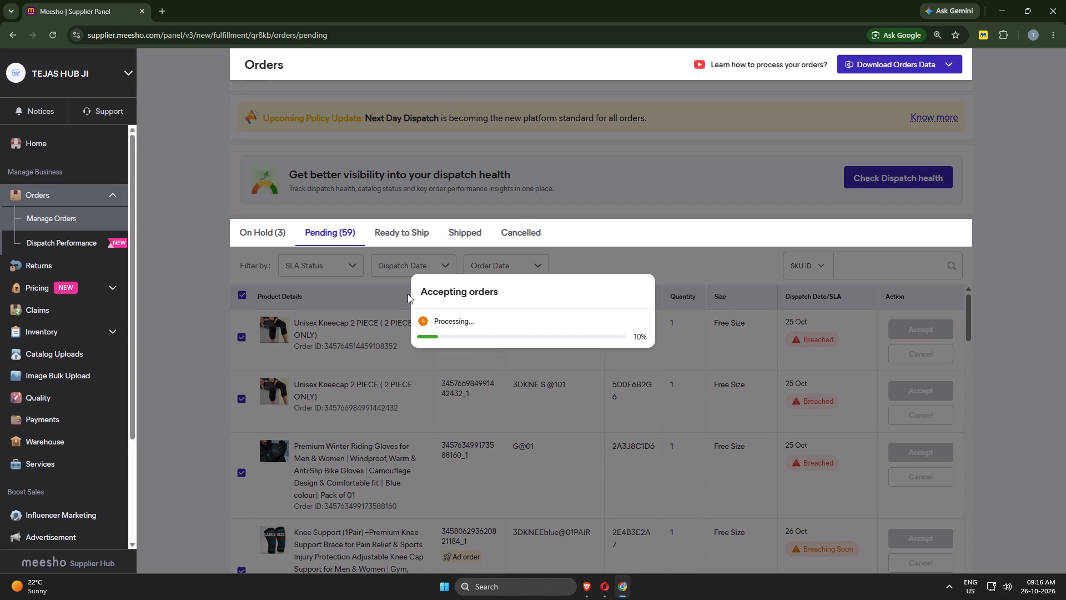
left_click(459, 354)
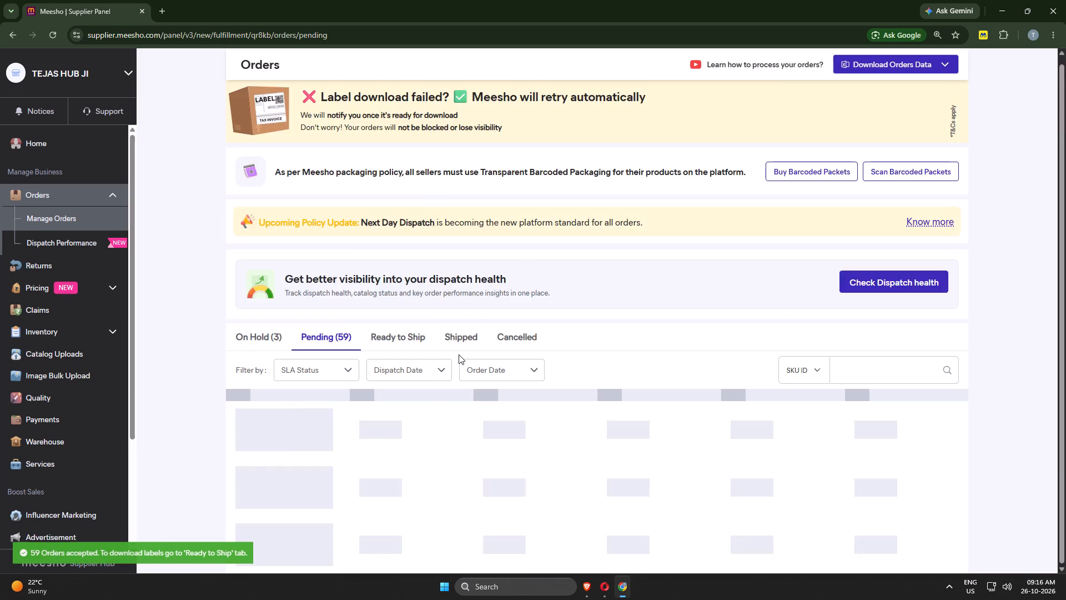
Recheck the on-hold, pending and ready-to-ship order lists after the bulk acceptance.
left_click(280, 233)
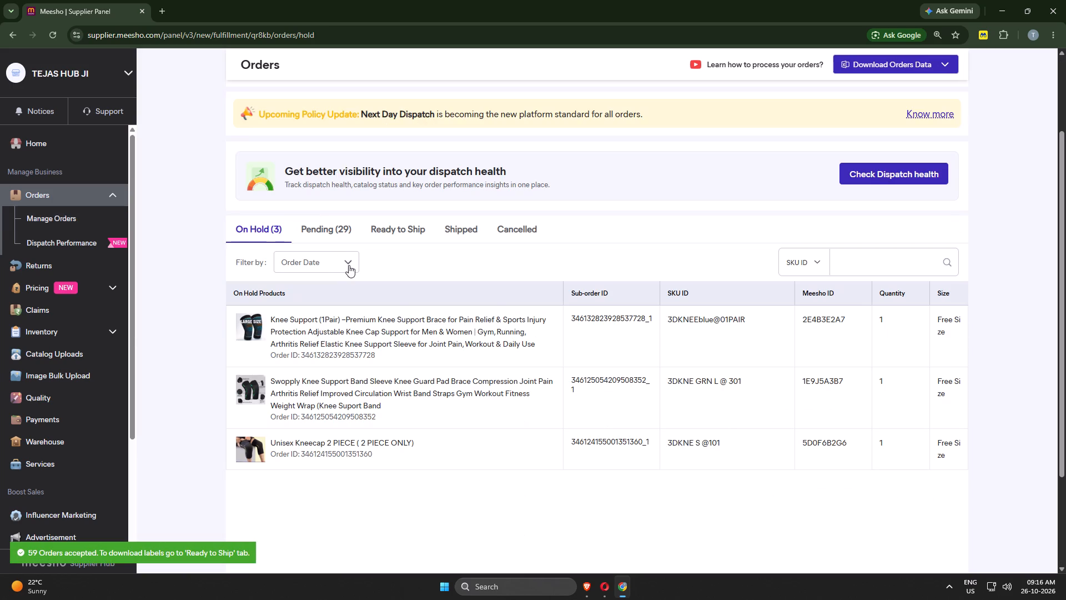
left_click(333, 233)
left_click(401, 238)
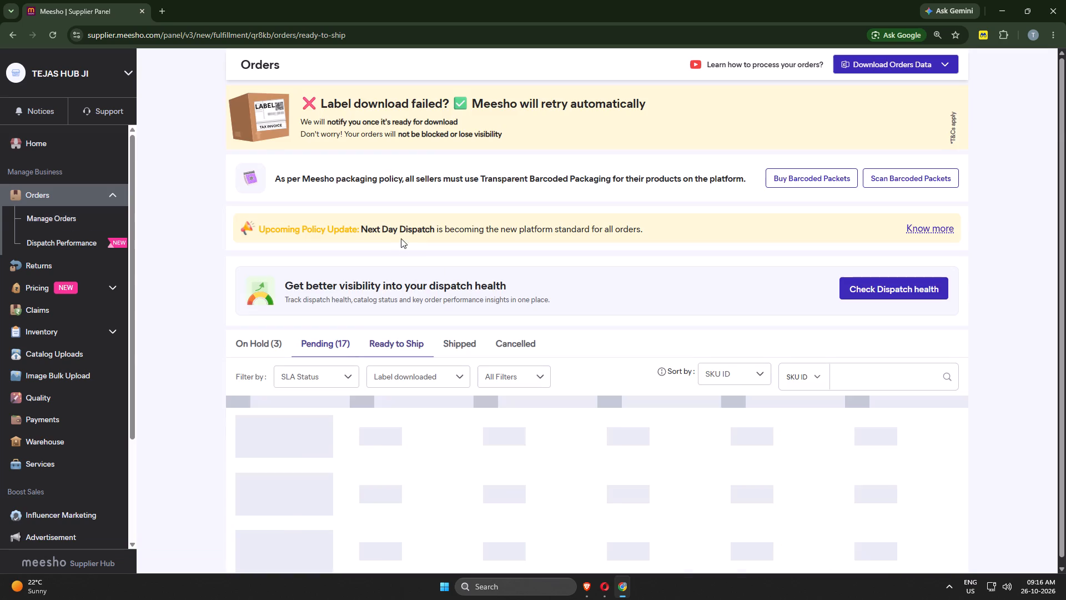
left_click(323, 347)
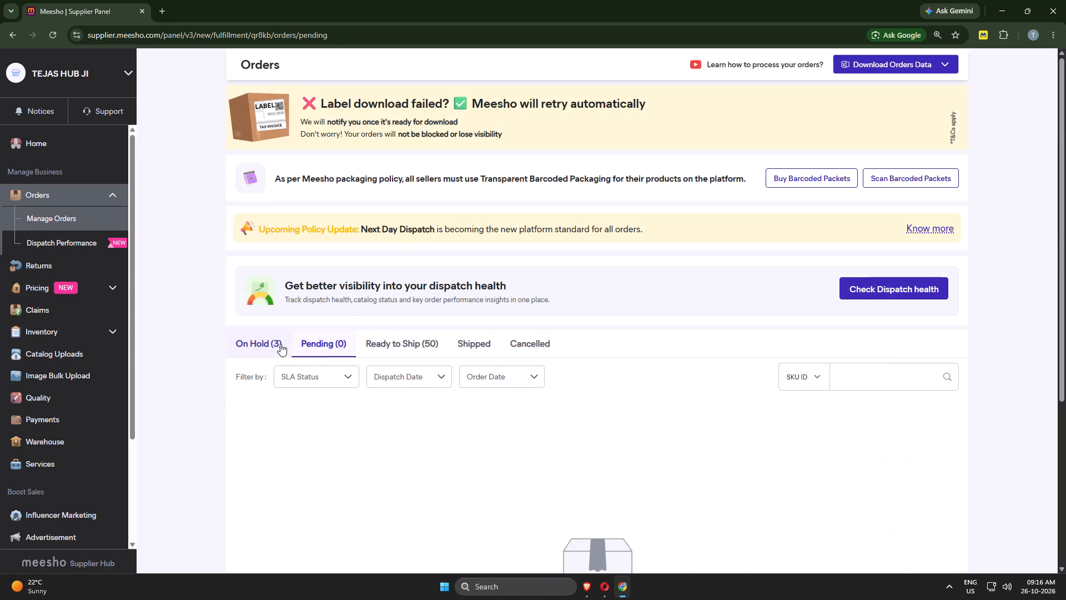
left_click(280, 344)
left_click(325, 336)
Examine the ready-to-ship orders of TEJAS HUB JI for products, SKUs, dispatch dates and label status.
left_click(395, 344)
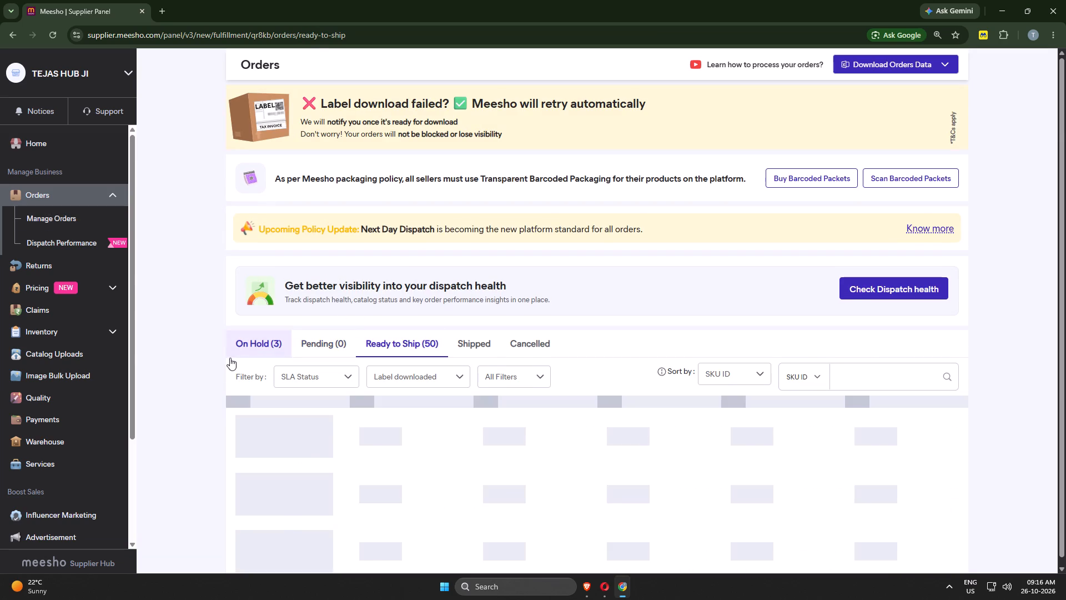
scroll(197, 354, "down", 2)
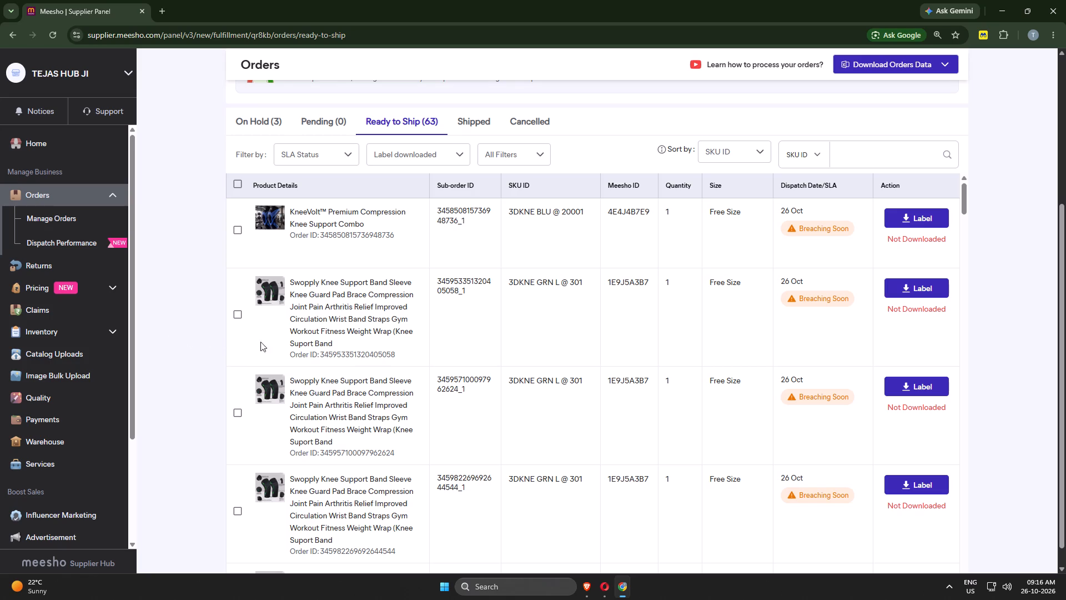
scroll(409, 356, "down", 15)
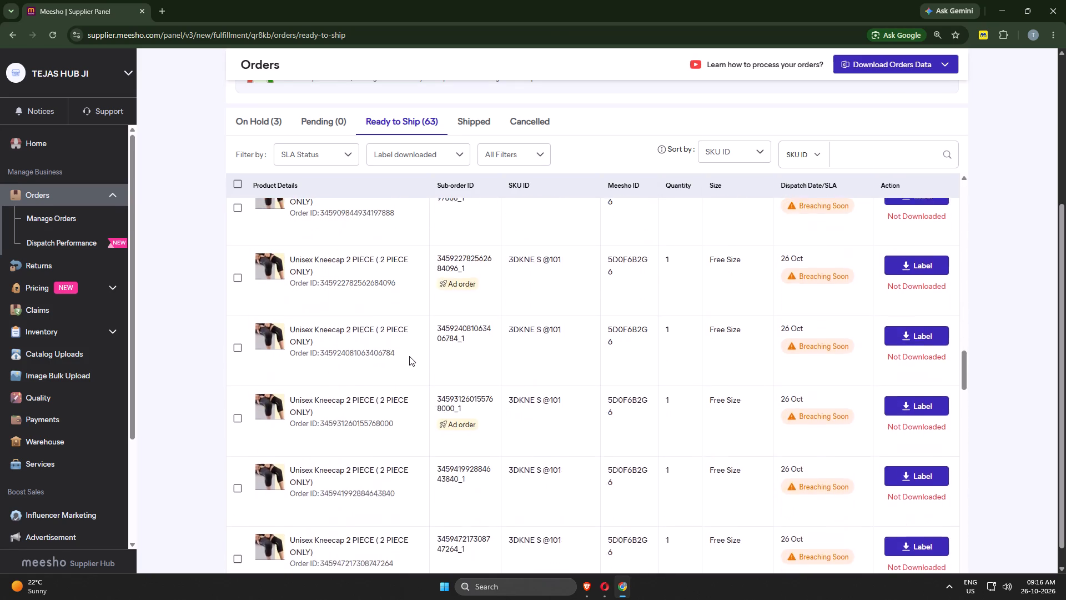
scroll(409, 356, "down", 17)
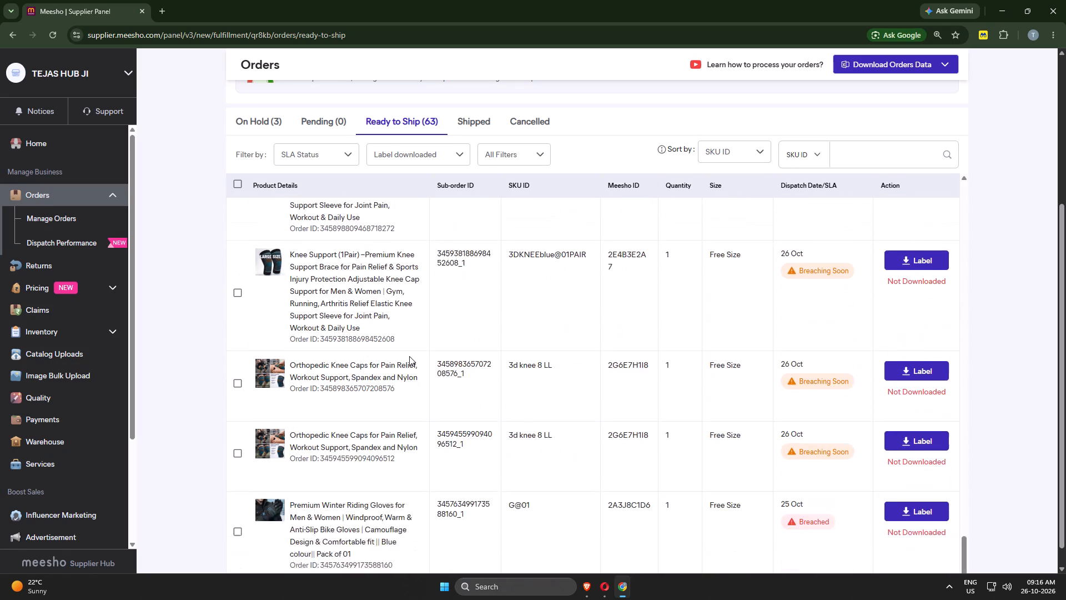
scroll(409, 356, "down", 13)
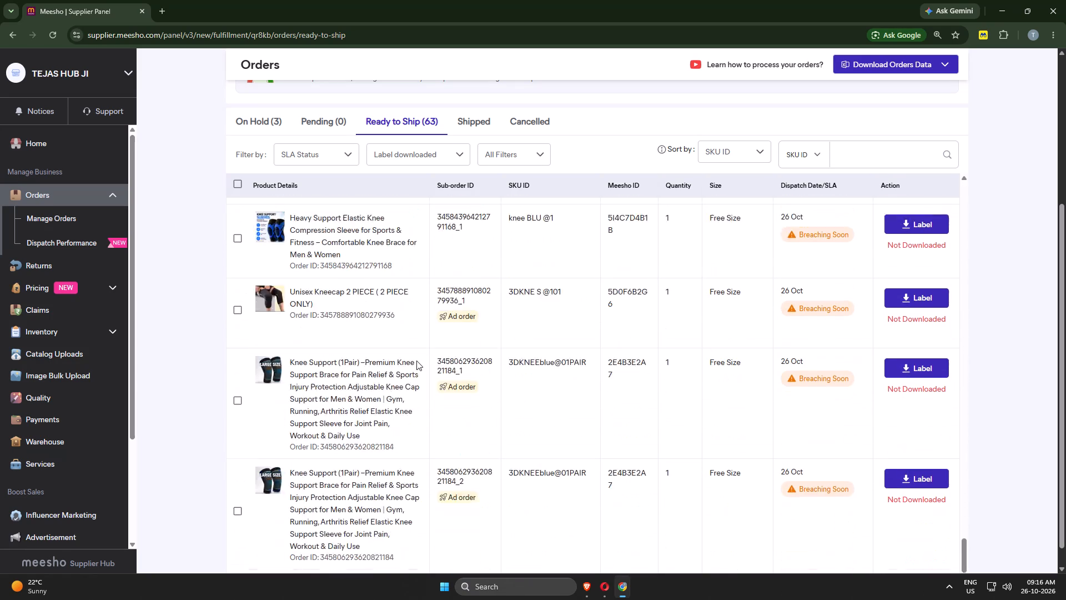
scroll(416, 361, "down", 9)
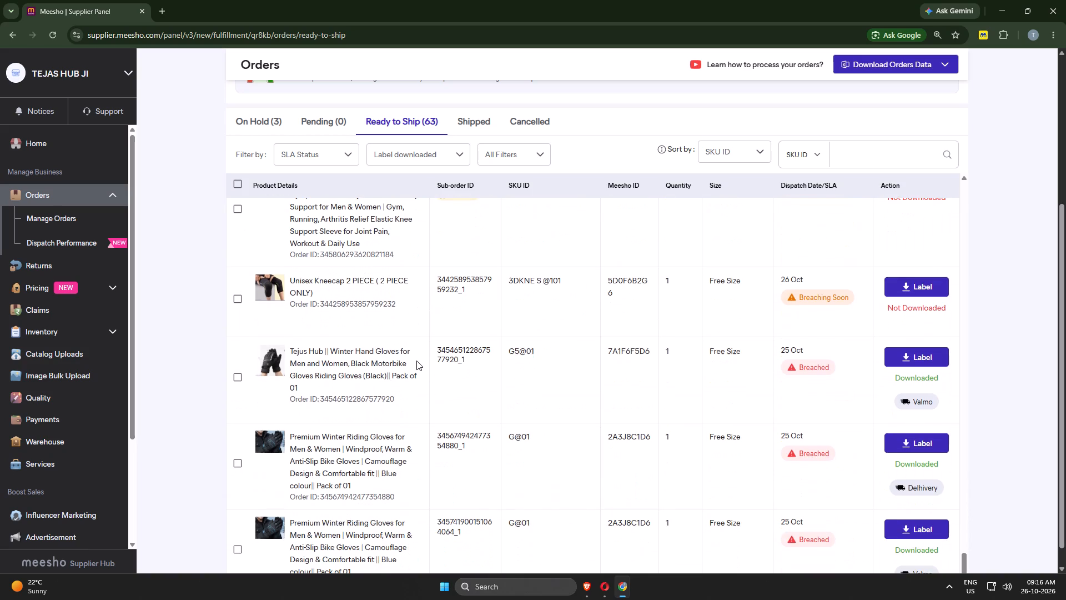
scroll(416, 361, "down", 5)
scroll(416, 361, "up", 12)
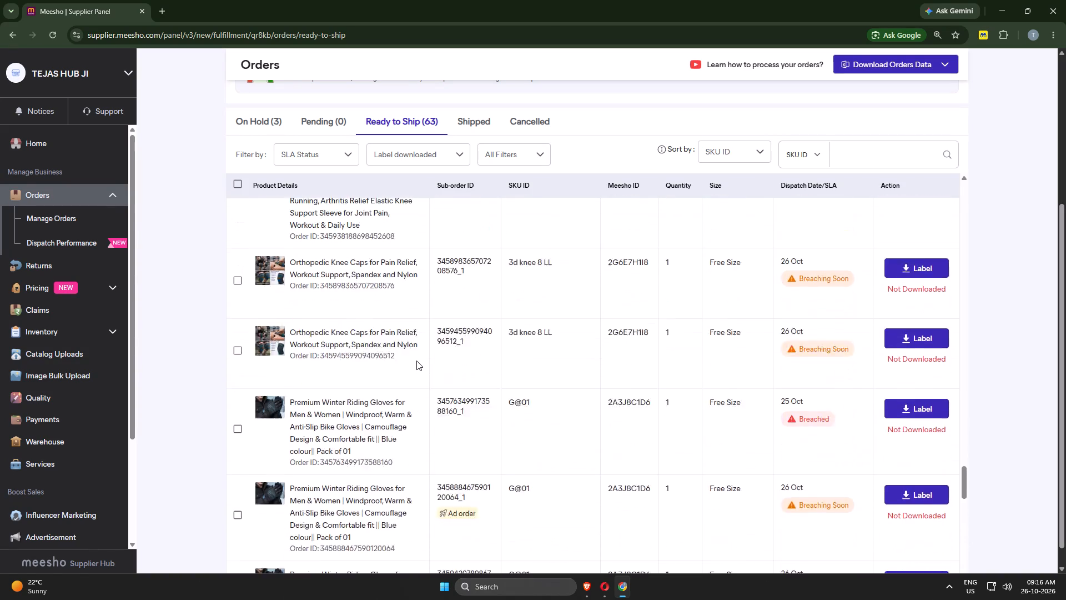
scroll(416, 361, "up", 19)
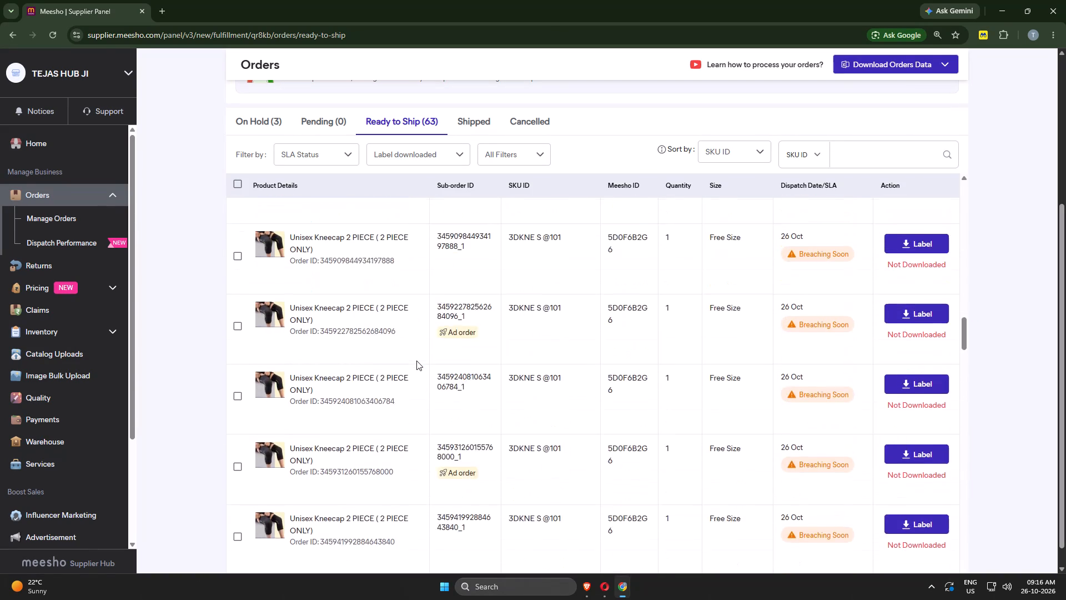
scroll(416, 361, "up", 20)
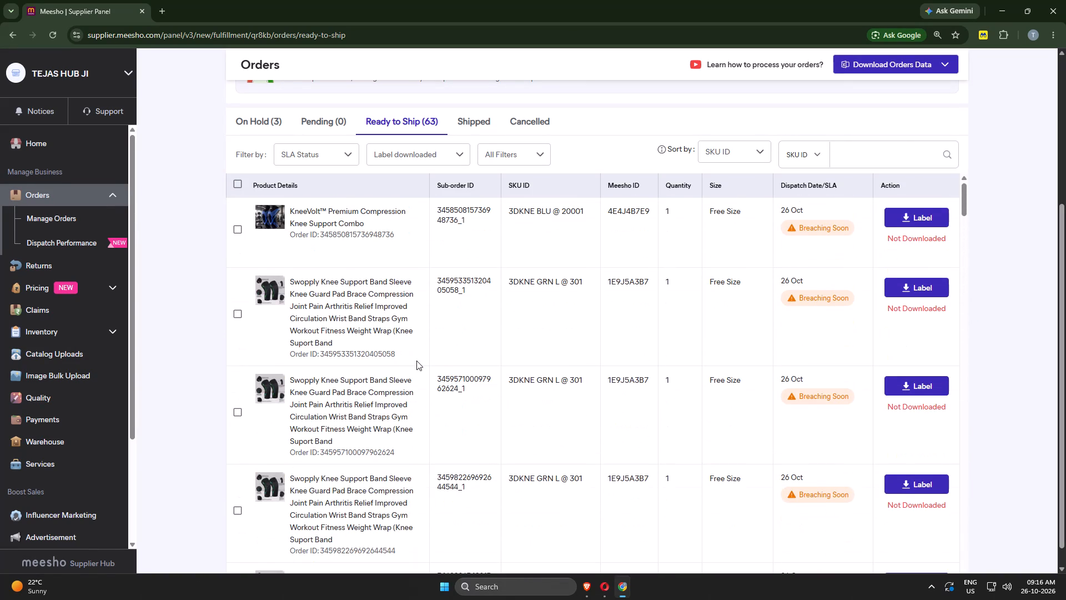
Return to the home dashboard and dismiss the label-download promotion.
left_click(36, 146)
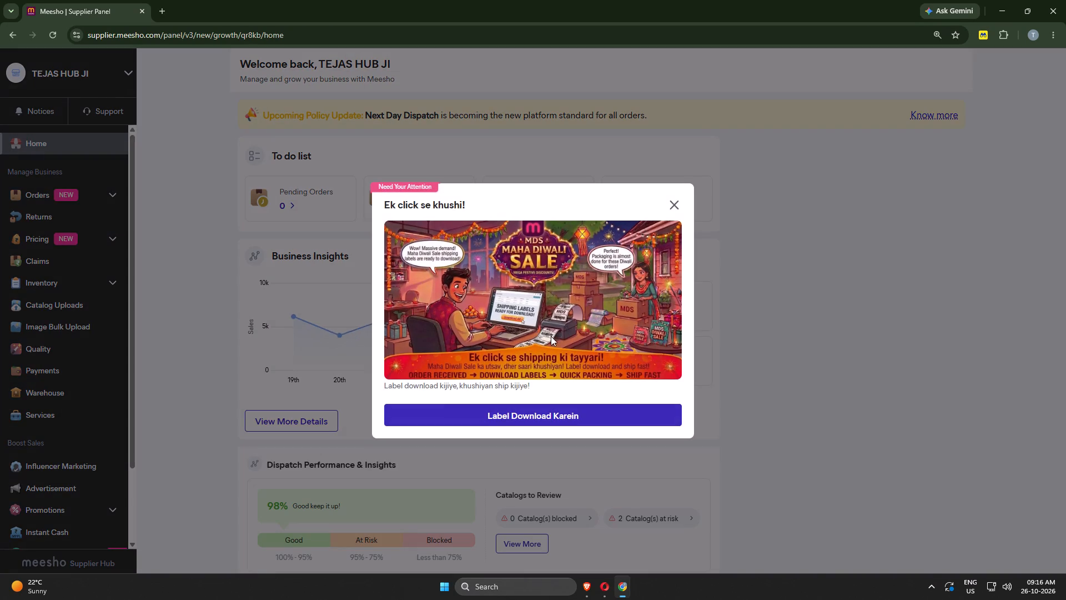
left_click(673, 207)
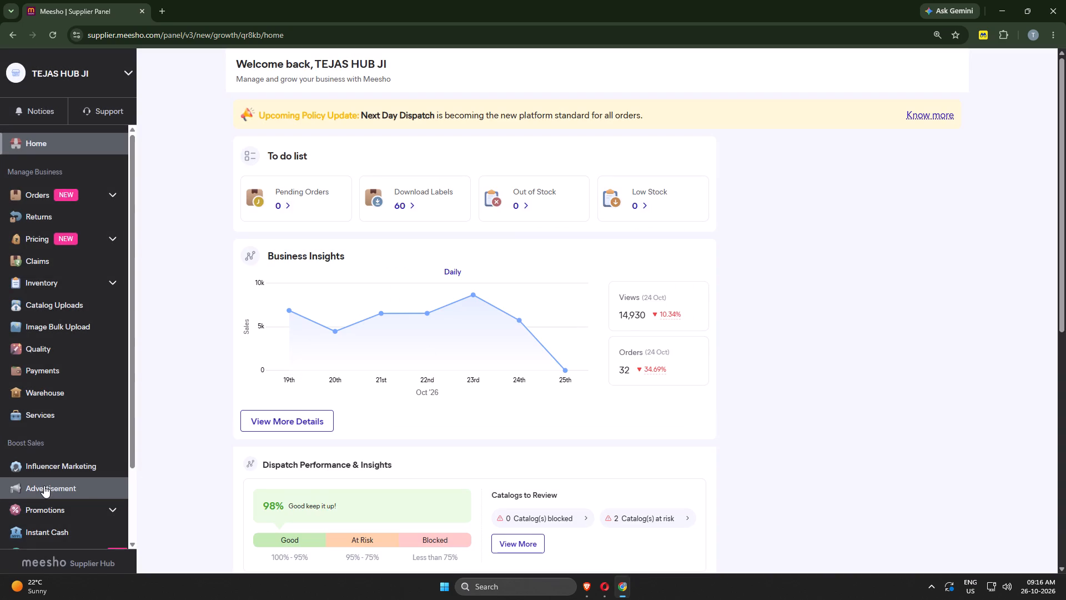
Review the TEJAS HUB JI advertisement overview and campaign list, ending back on the home dashboard.
left_click(44, 486)
scroll(503, 389, "down", 1)
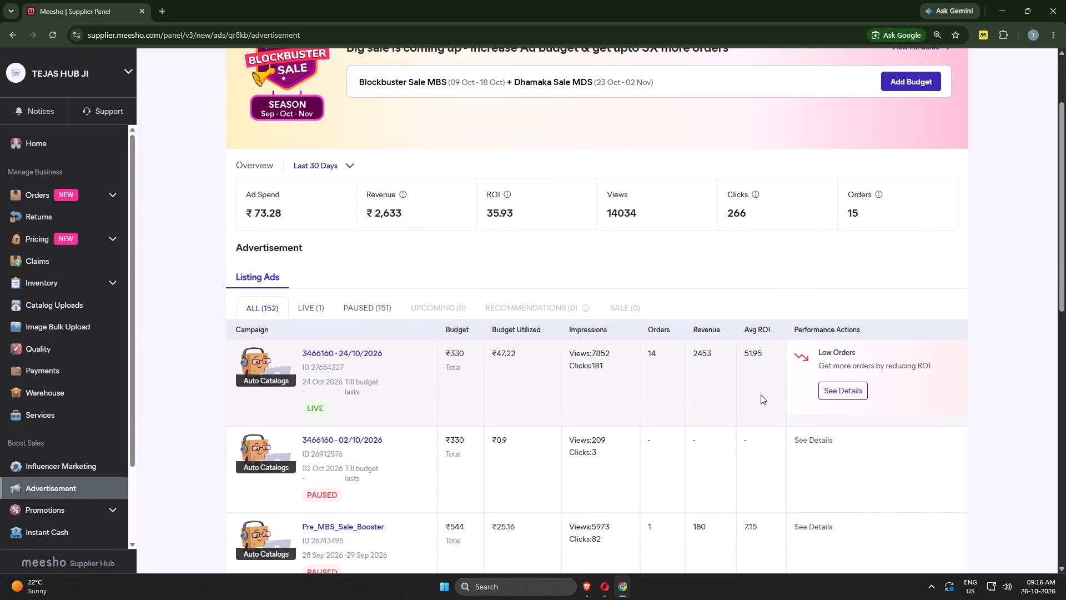
scroll(82, 344, "up", 3)
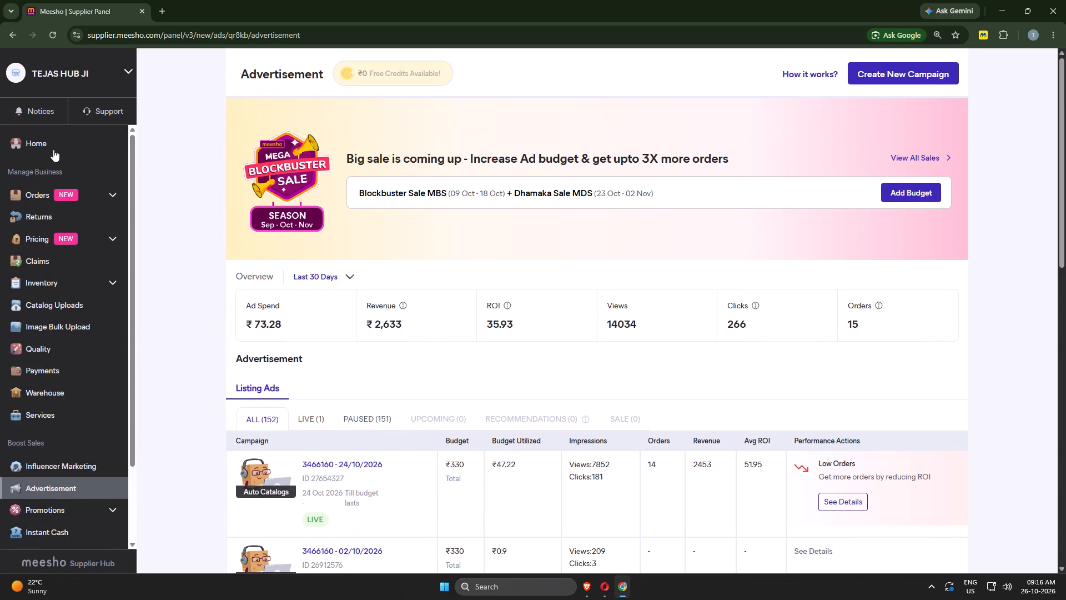
left_click(53, 149)
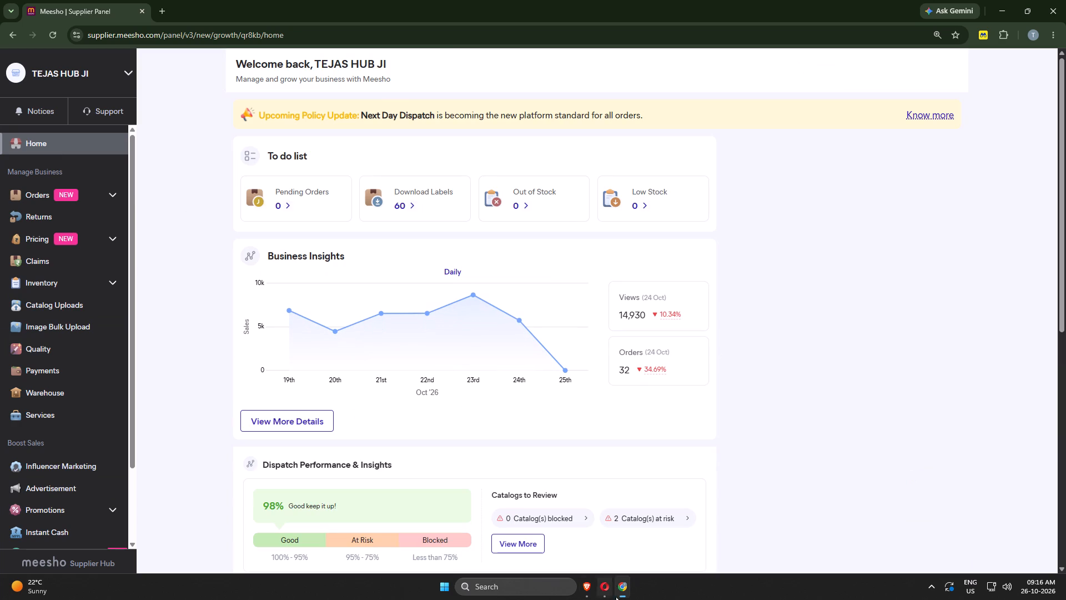
Open the Meesho supplier panel in the Gekko Chrome profile and dismiss the Pay Later Lite promotion.
left_click(1006, 7)
double_click(32, 161)
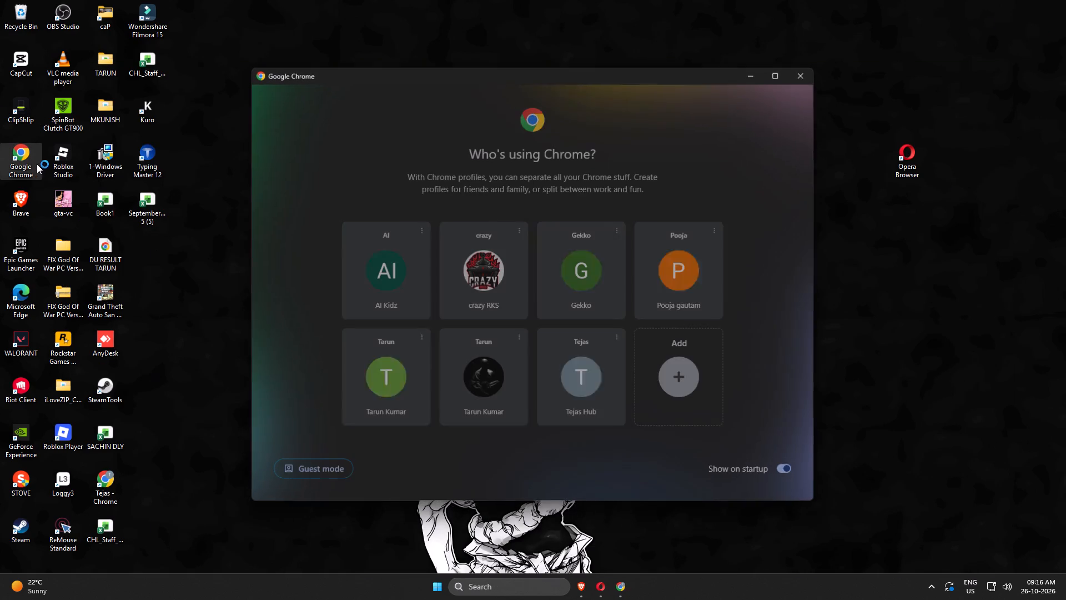
left_click(782, 73)
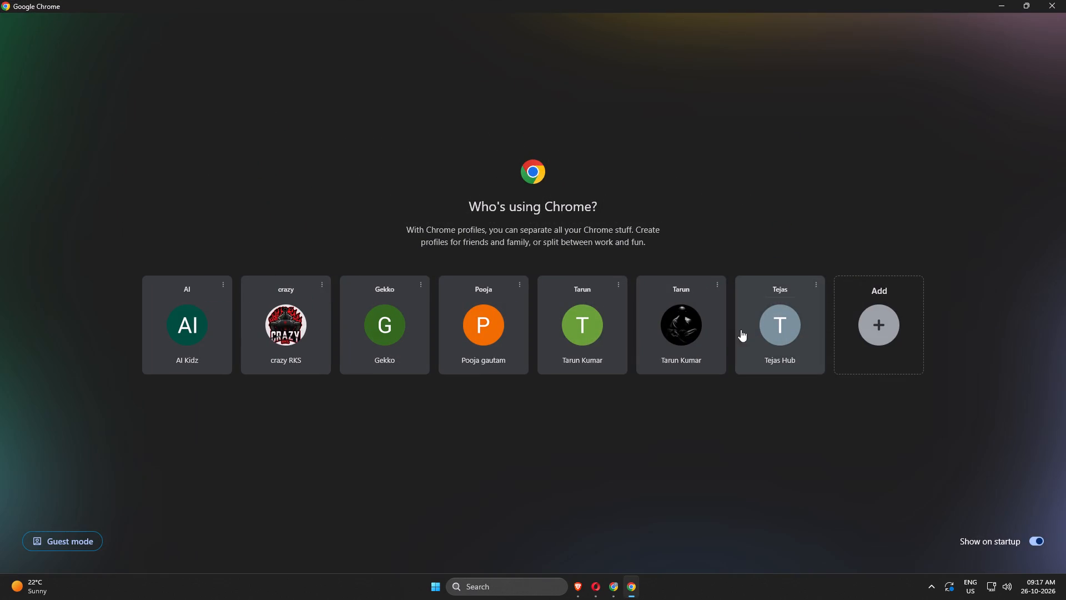
left_click(409, 341)
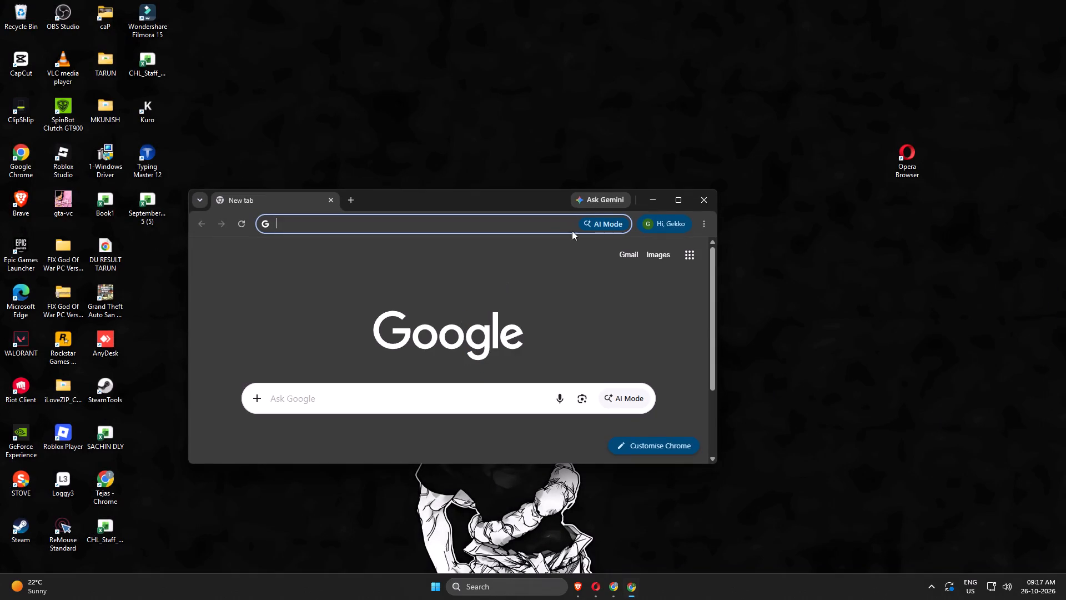
left_click(678, 197)
left_click(526, 321)
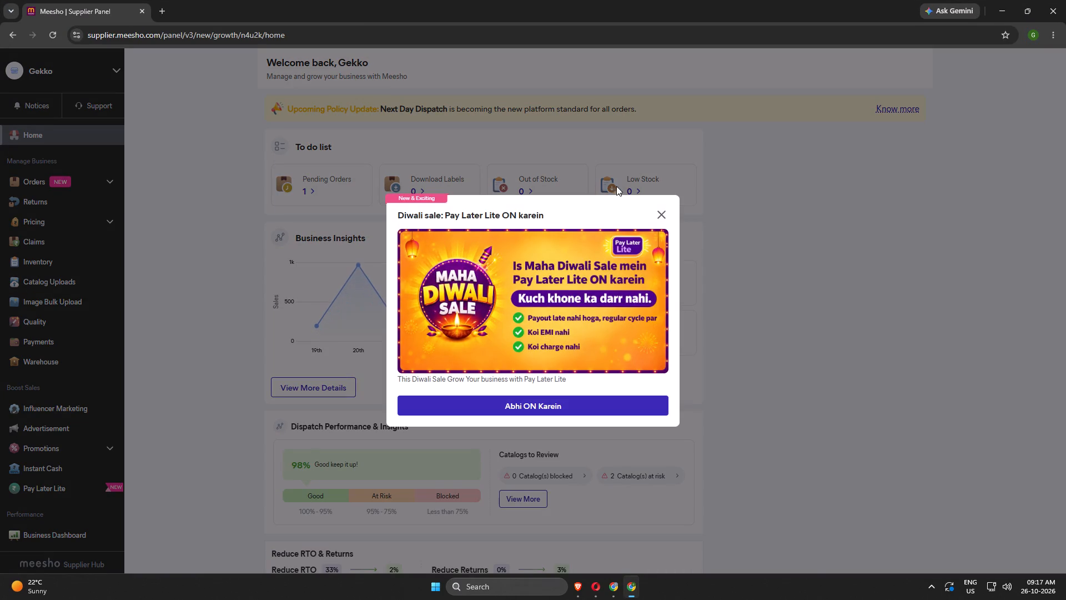
left_click(664, 214)
Check the on-hold, pending and ready-to-ship order lists of the Gekko account.
left_click(300, 172)
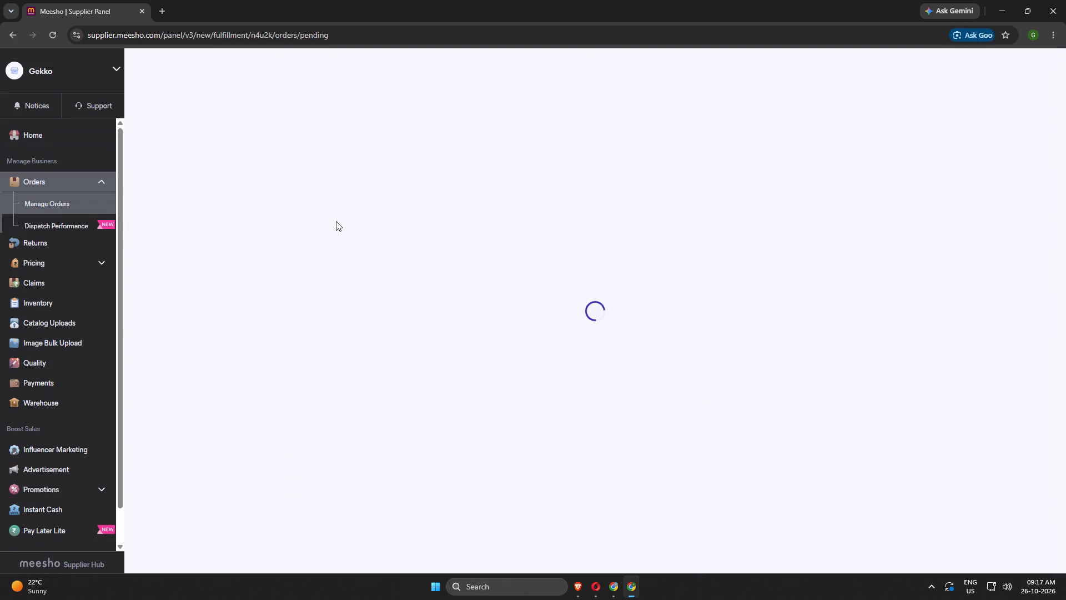
left_click(286, 316)
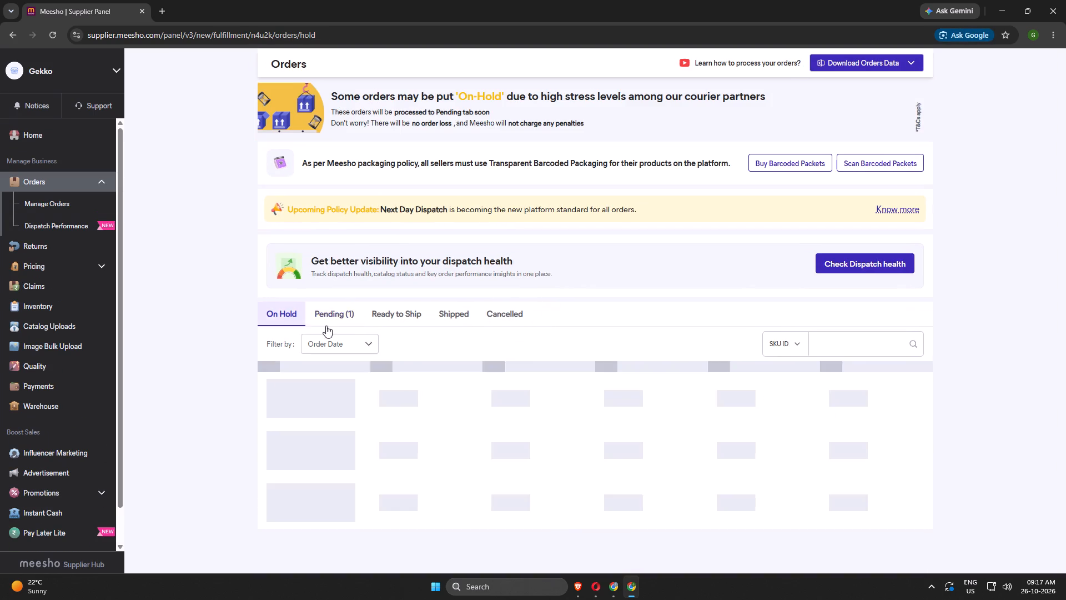
left_click(345, 318)
left_click(390, 319)
left_click(346, 313)
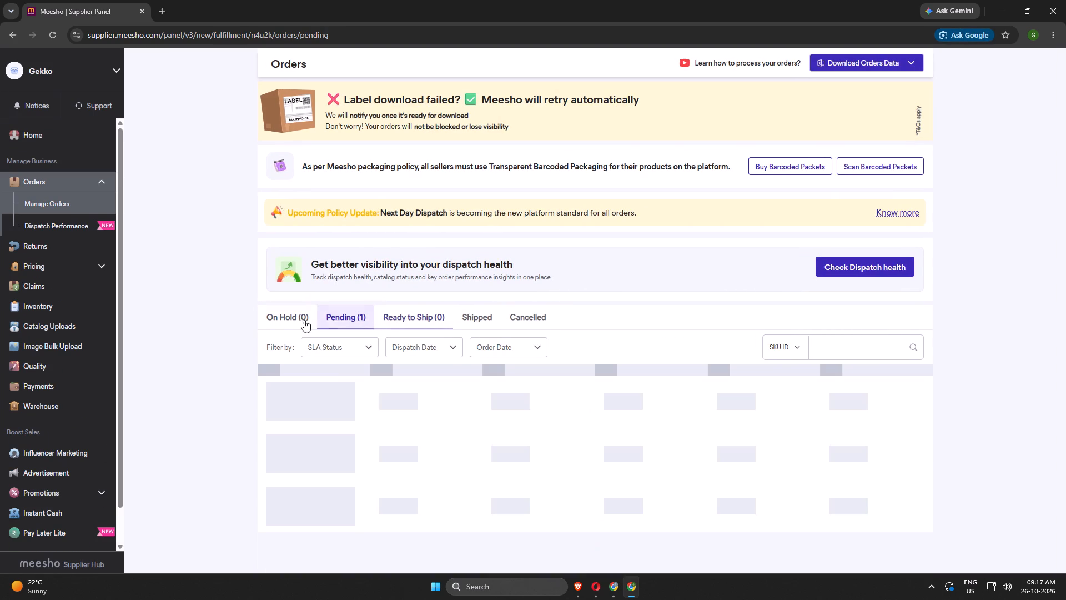
Accept Gekko's pending Workout Knee Compression Sleeve order with SKU knee BLK @2.
scroll(213, 324, "down", 1)
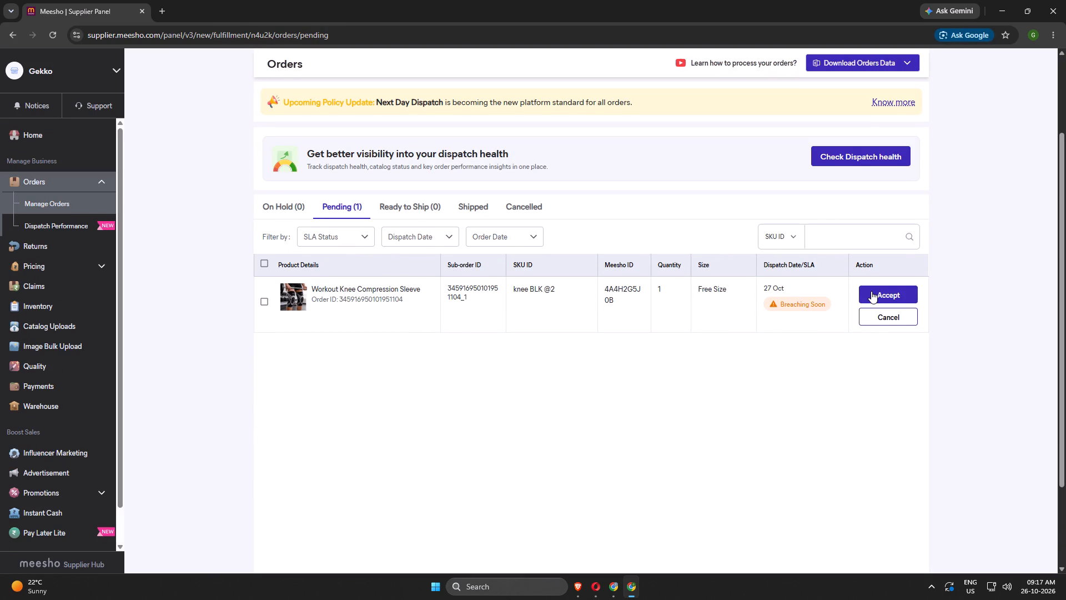
left_click(871, 291)
left_click(460, 341)
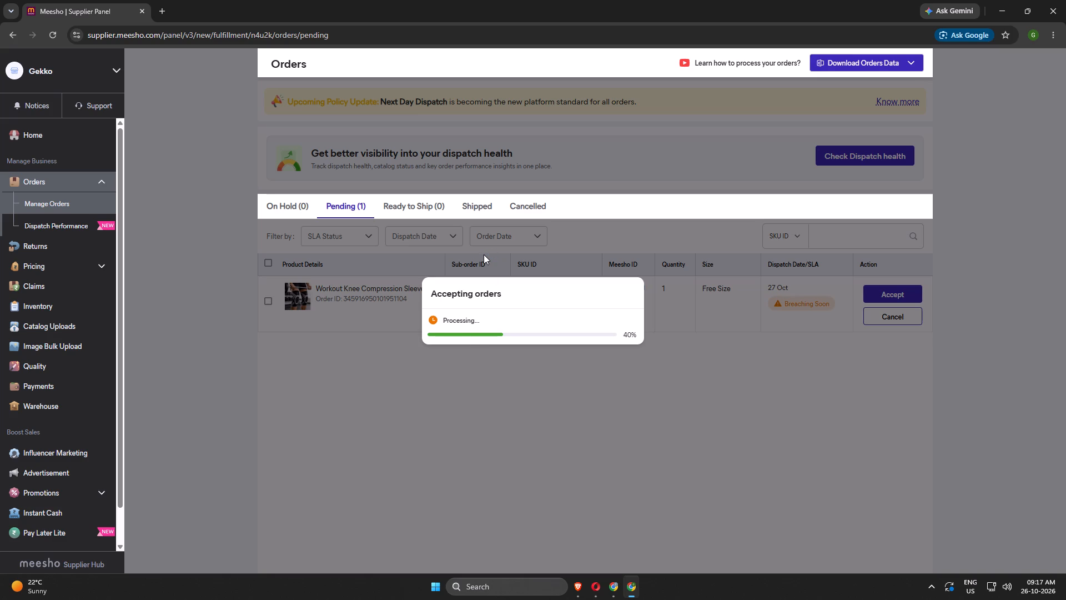
Recheck Gekko's ready-to-ship and pending order lists after the acceptance.
left_click(411, 204)
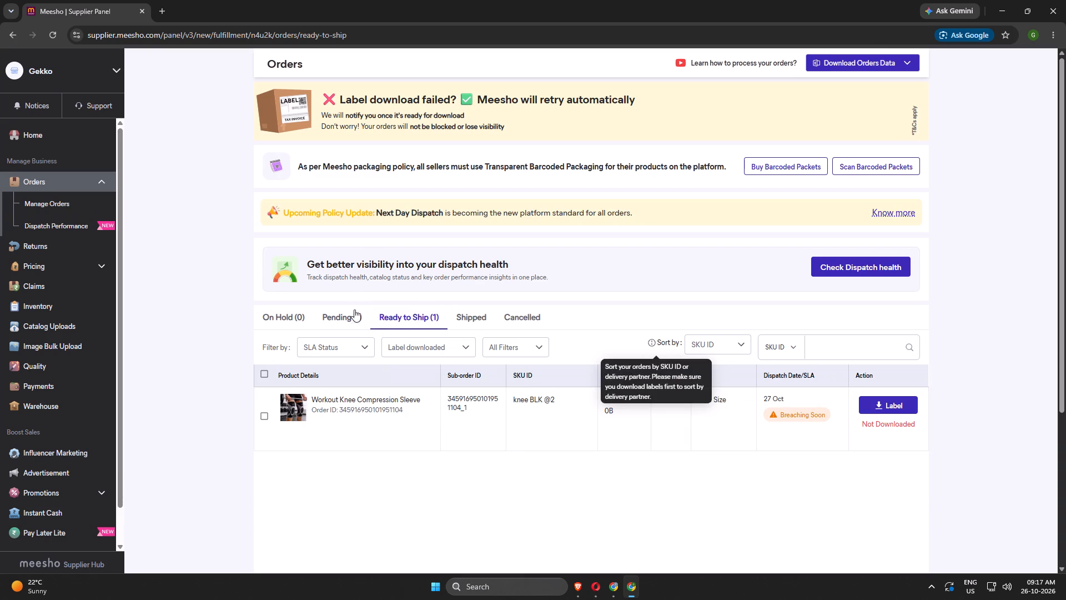
left_click(354, 326)
left_click(457, 348)
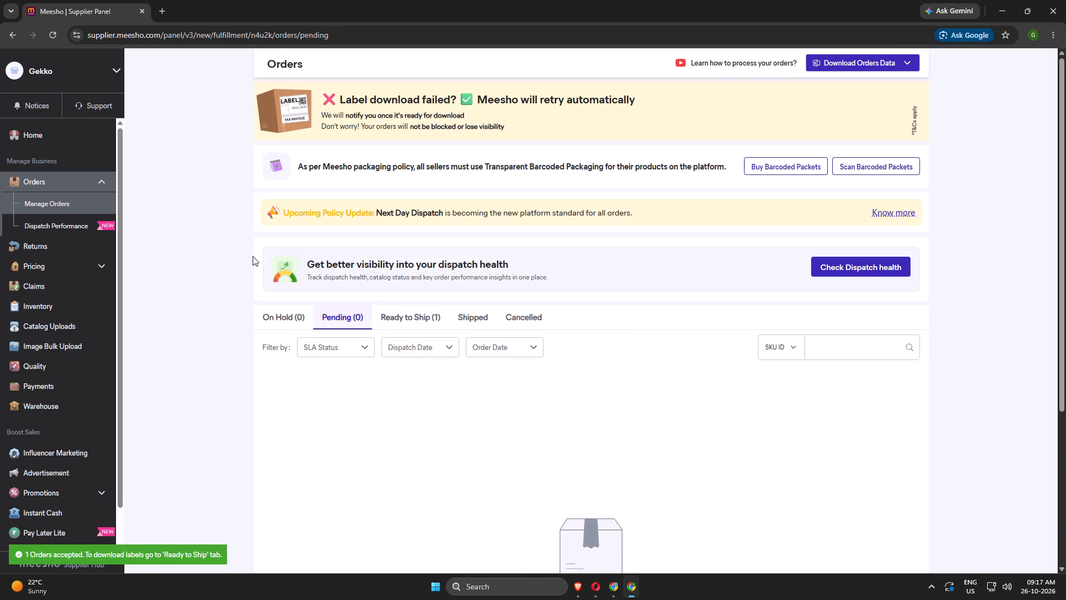
Return to the Gekko home dashboard and dismiss the "2 Sale, 1 Opt-in" promotion.
left_click(58, 136)
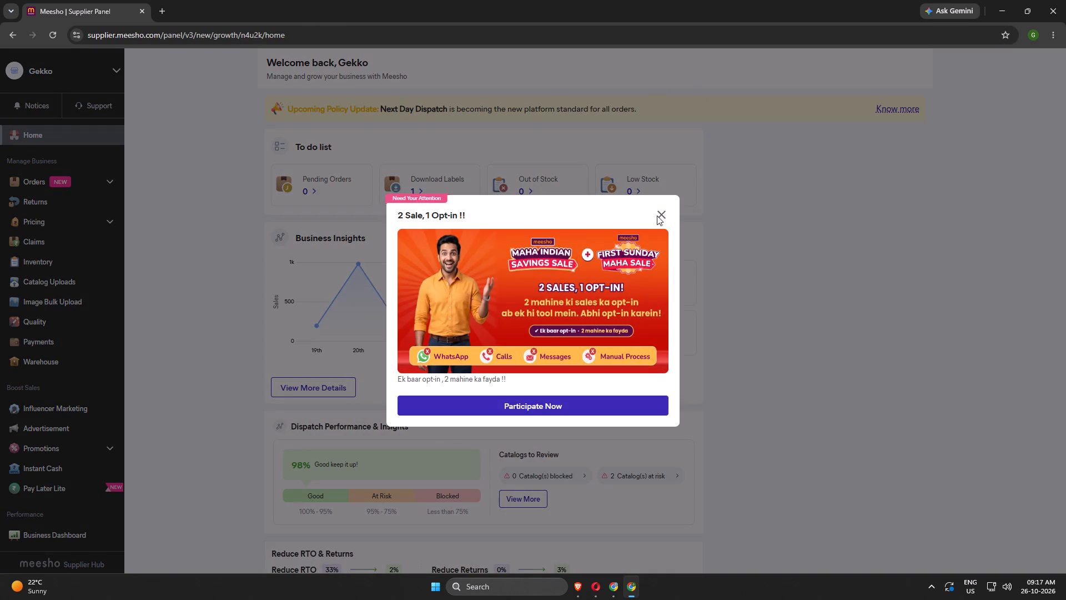
left_click(657, 216)
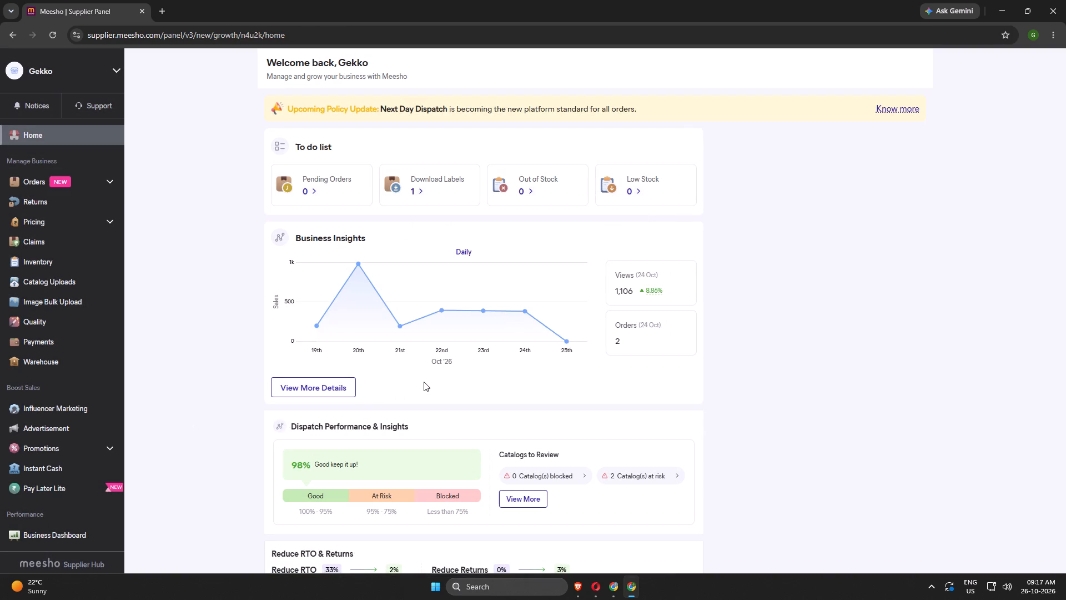
Switch back to the TEJAS HUB JI browser window and review its on-hold and pending orders.
left_click(1009, 11)
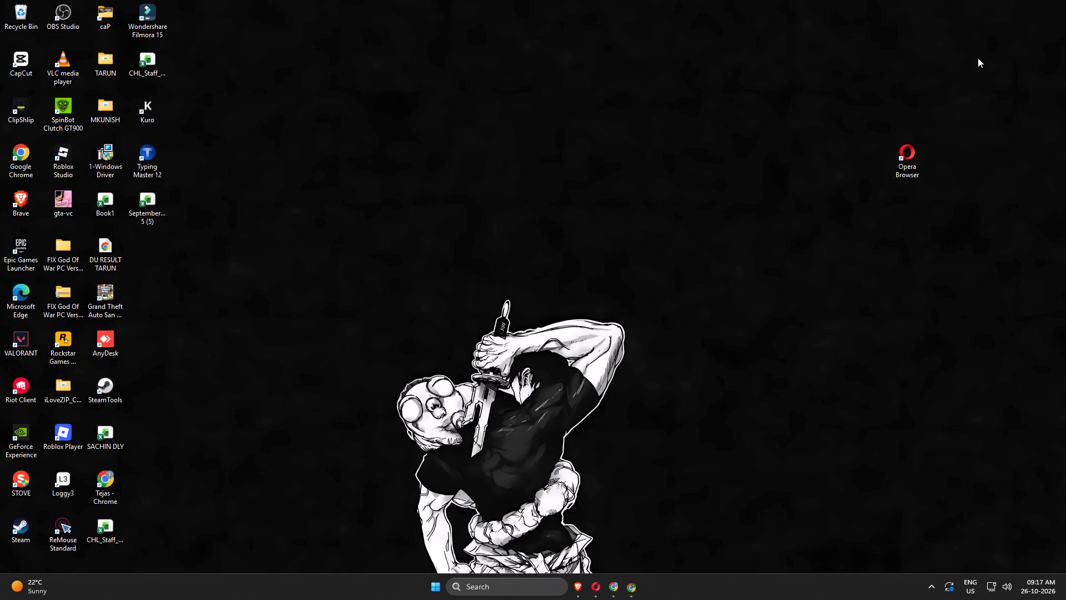
left_click(615, 586)
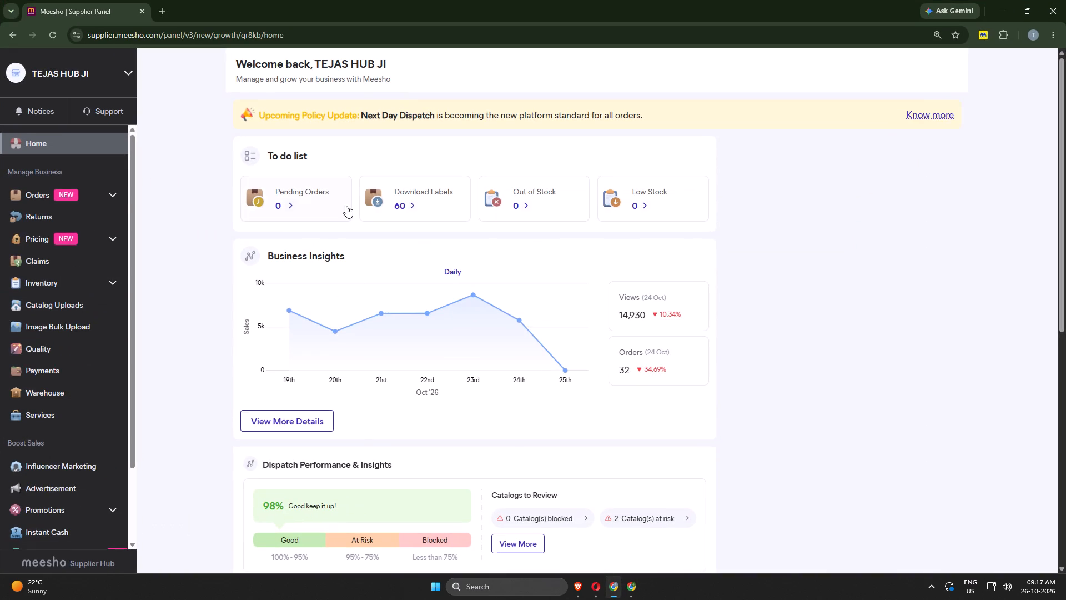
left_click(443, 208)
left_click(263, 352)
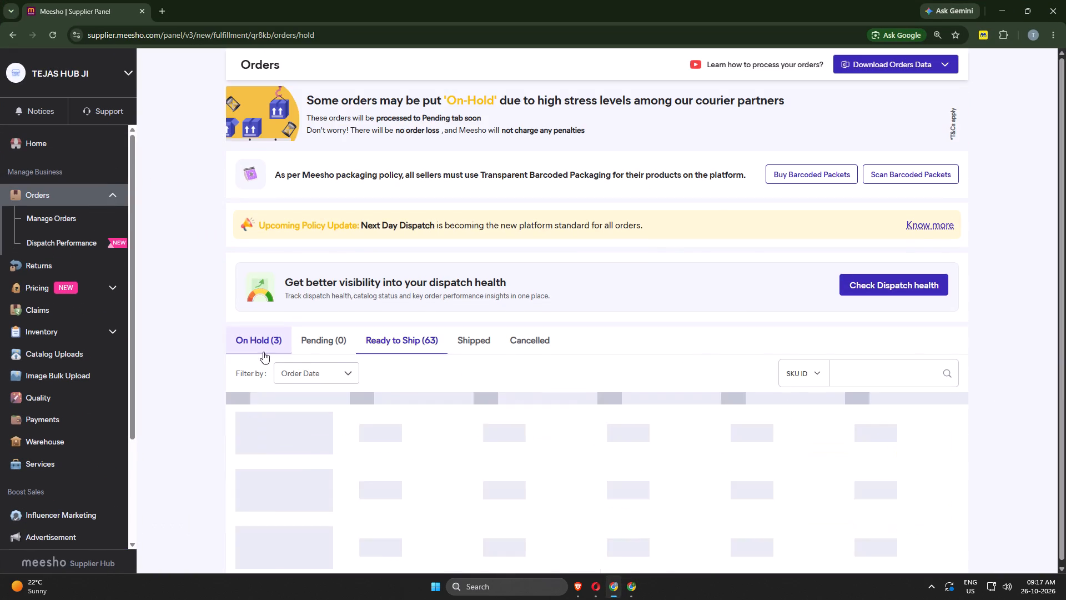
scroll(201, 421, "down", 3)
scroll(266, 407, "up", 1)
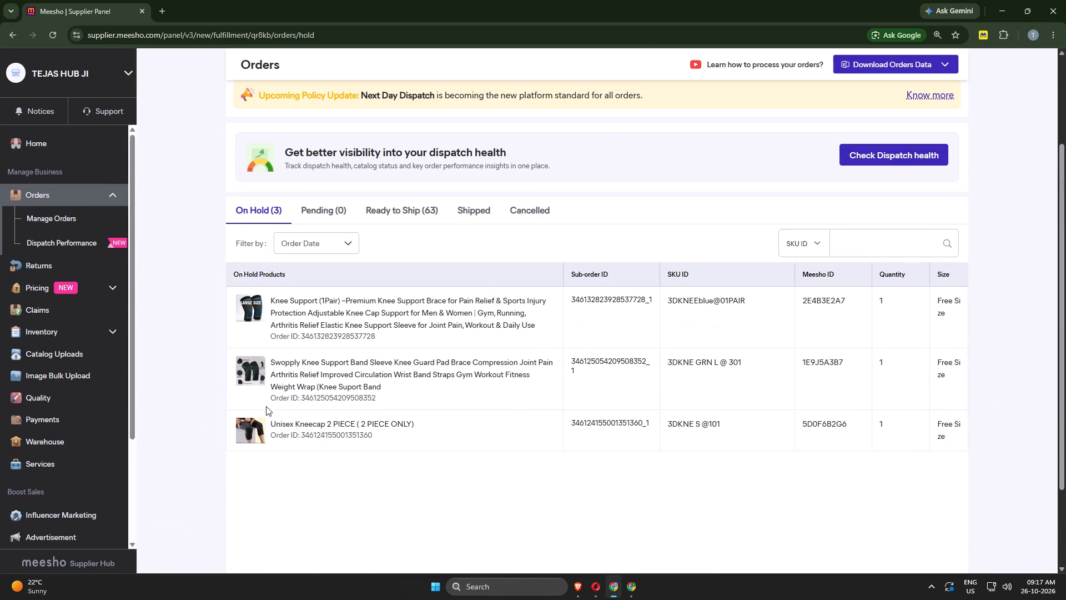
left_click(317, 206)
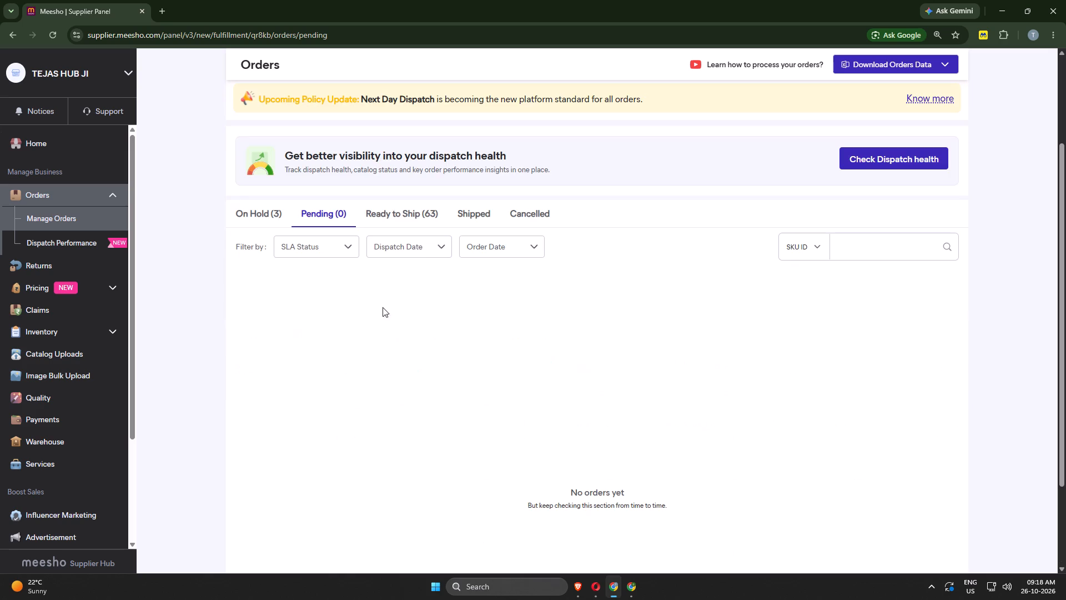
In the TEJAS HUB JI ready-to-ship list, select the five Swopply Knee Support orders with SKU 3DKNE GRN L @ 301.
left_click(394, 211)
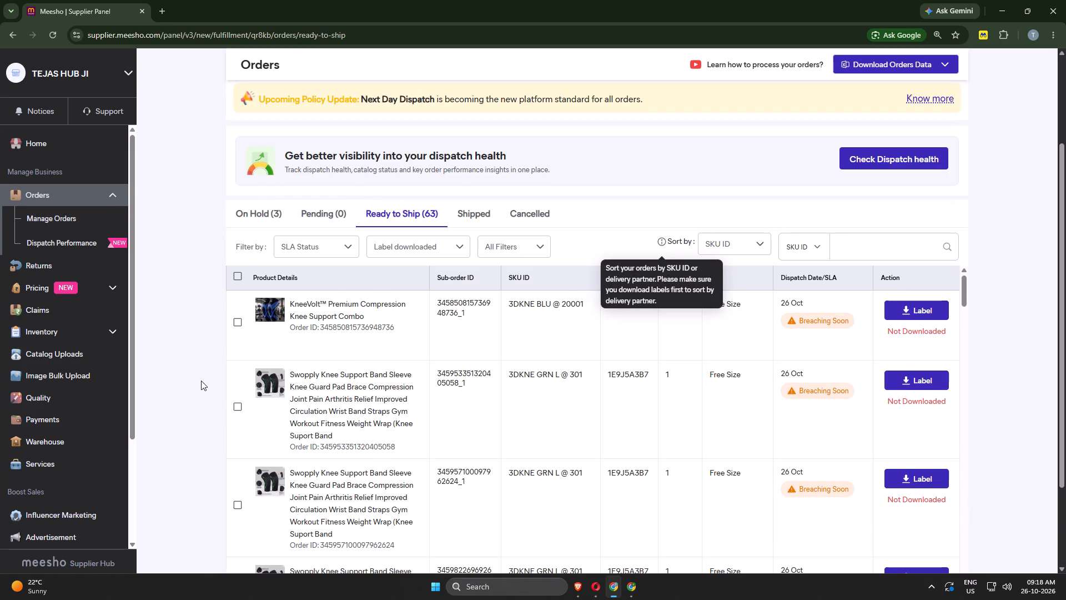
scroll(200, 374, "down", 2)
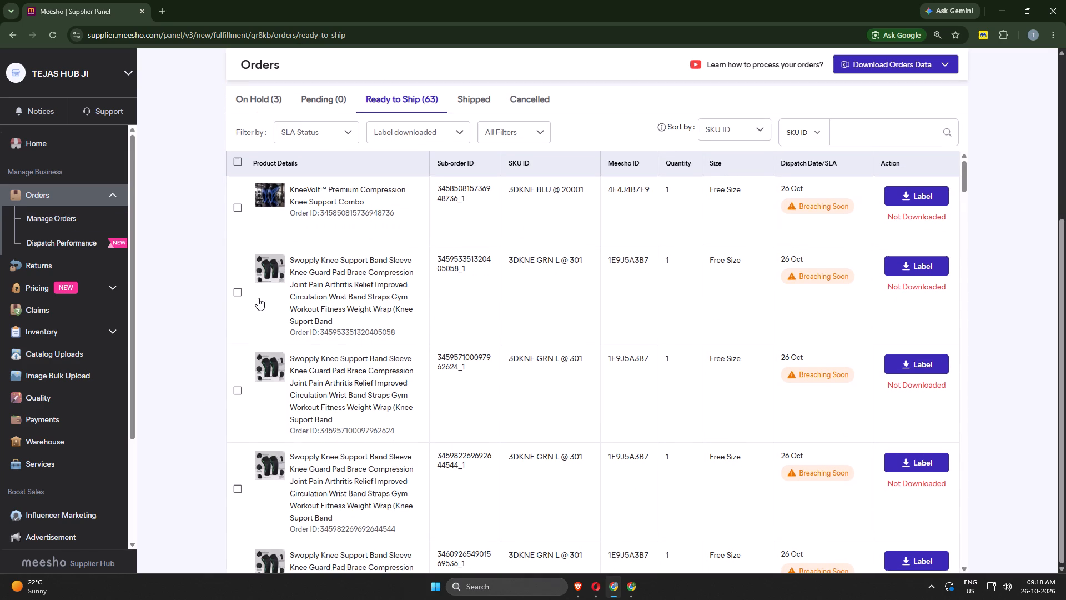
left_click(237, 292)
left_click(239, 396)
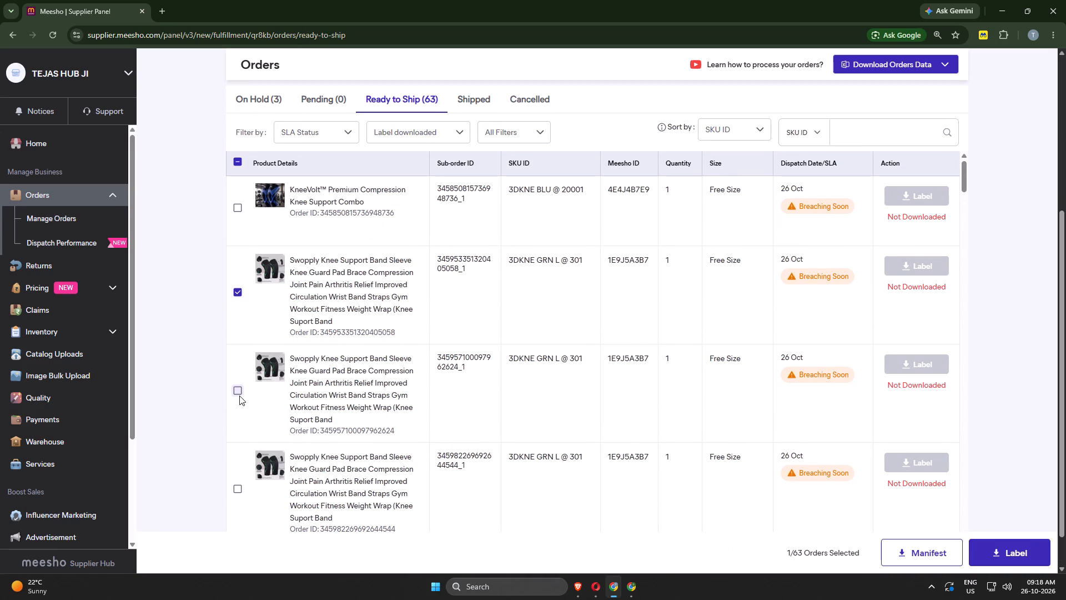
scroll(341, 378, "down", 2)
scroll(239, 322, "up", 1)
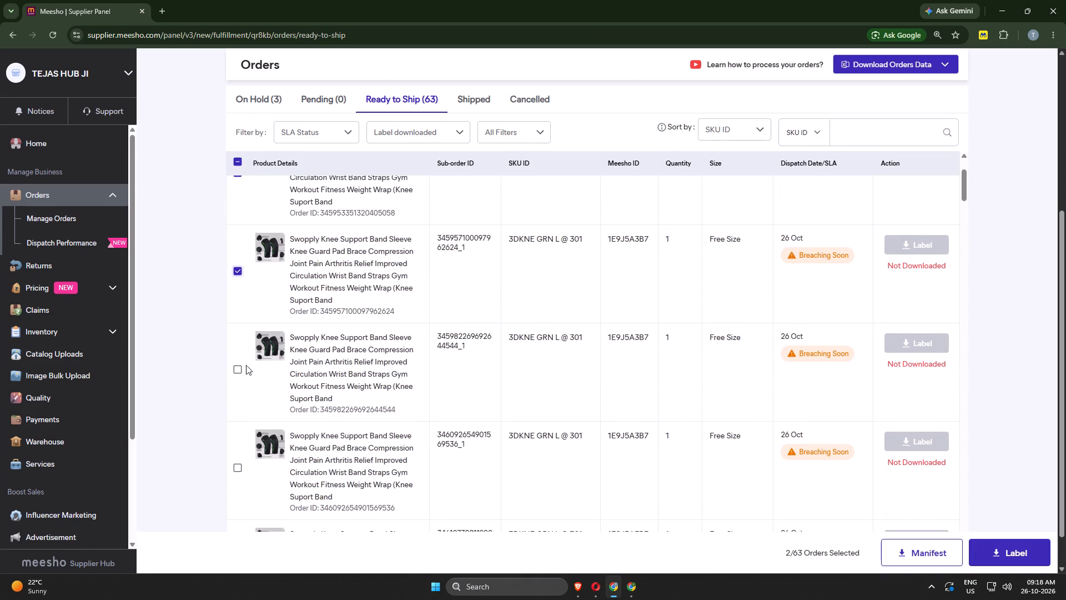
left_click(240, 378)
scroll(274, 384, "down", 1)
left_click(242, 367)
scroll(242, 367, "down", 1)
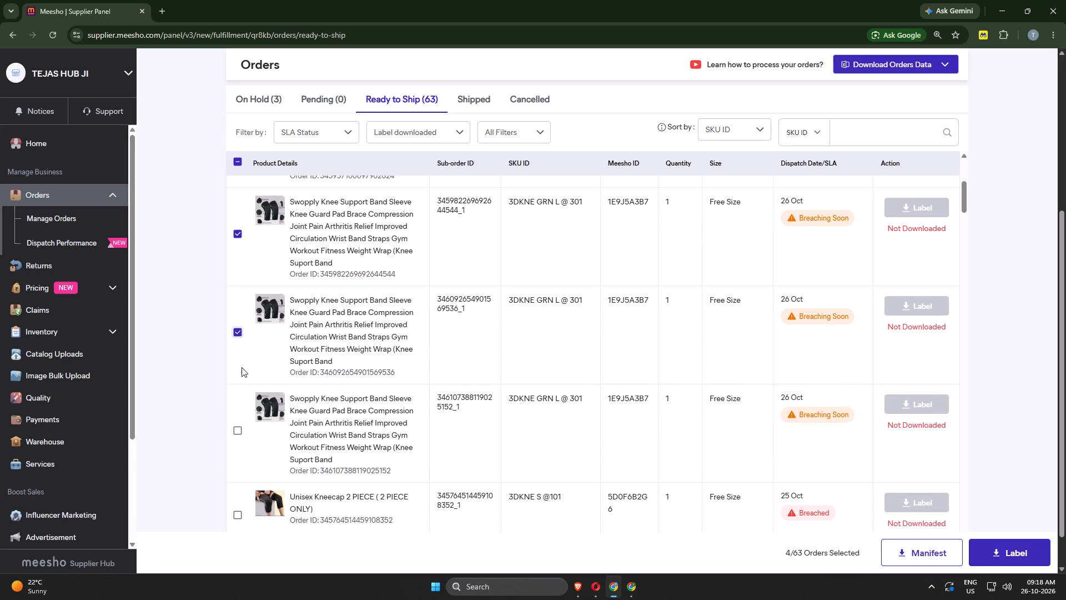
left_click(240, 359)
left_click(240, 354)
left_click(239, 436)
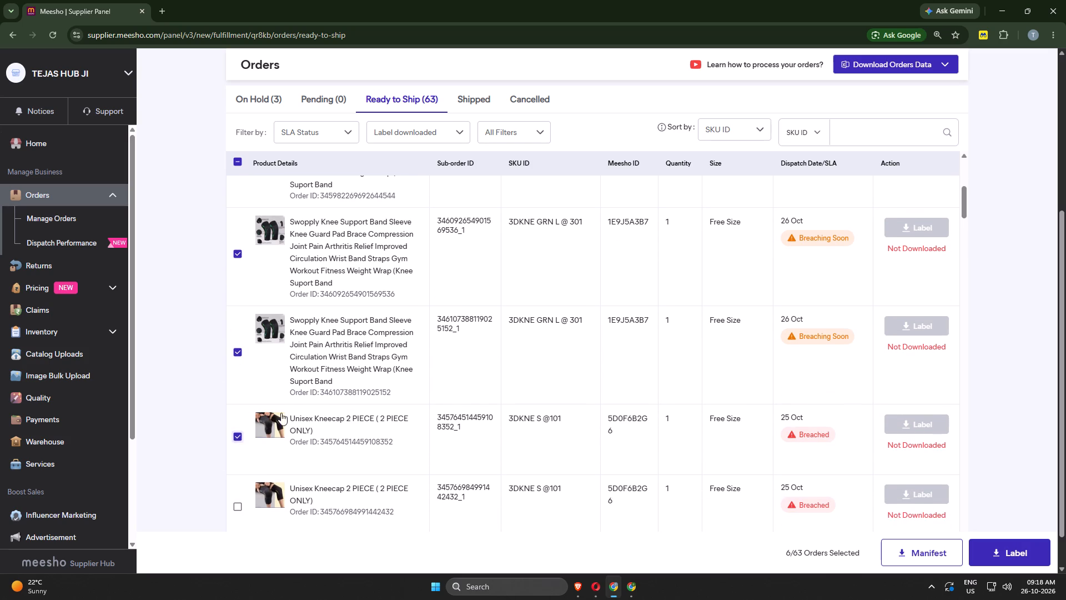
scroll(281, 412, "down", 1)
left_click(234, 395)
scroll(259, 391, "down", 1)
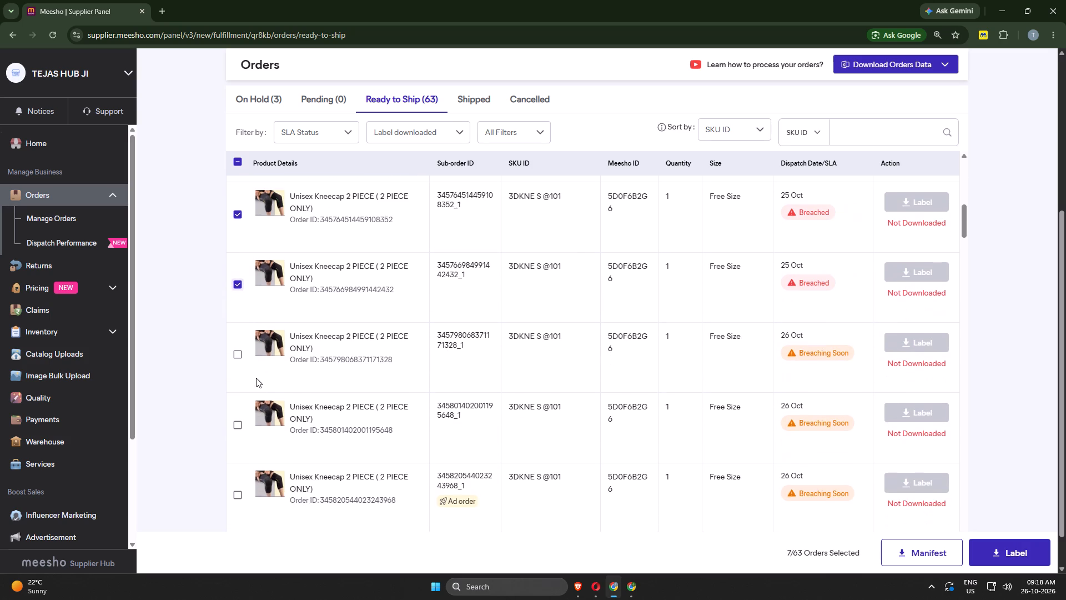
left_click(239, 353)
left_click(238, 431)
scroll(279, 411, "down", 1)
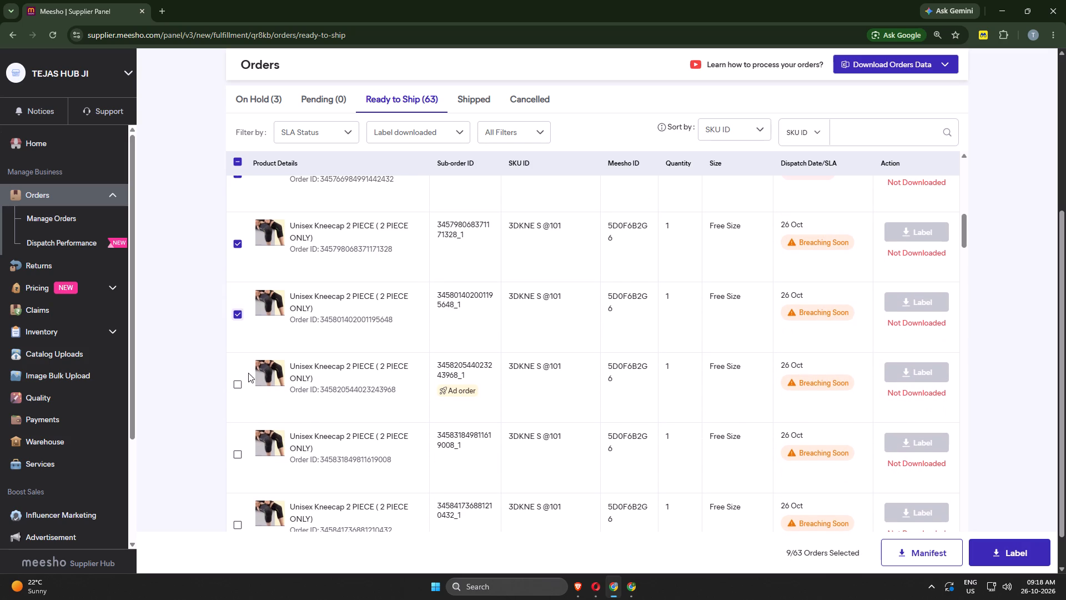
left_click(238, 384)
left_click(240, 452)
scroll(323, 378, "down", 1)
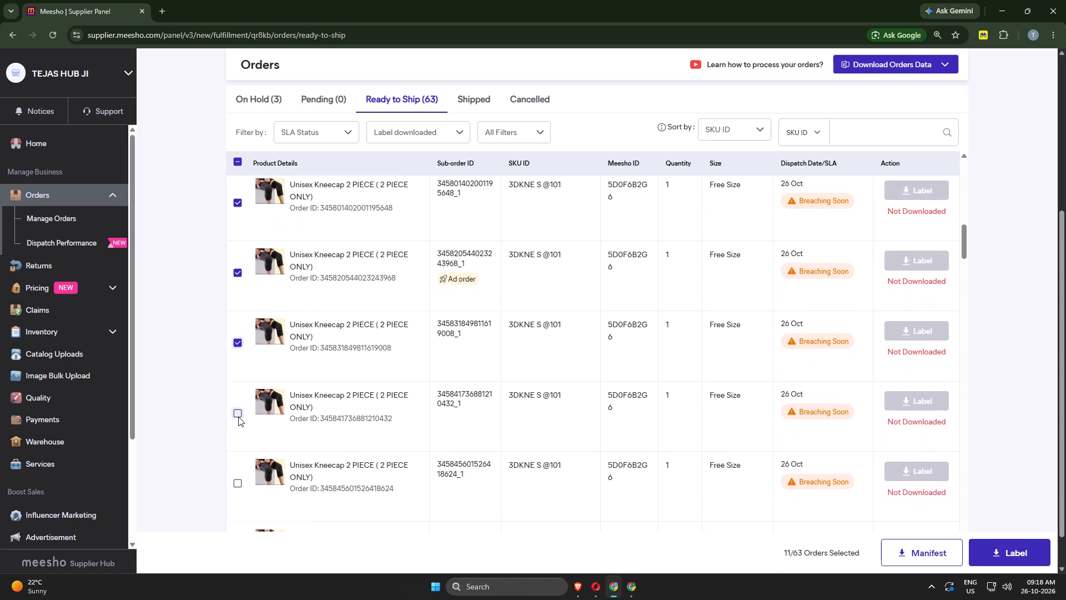
left_click(237, 411)
left_click(240, 482)
scroll(291, 399, "down", 1)
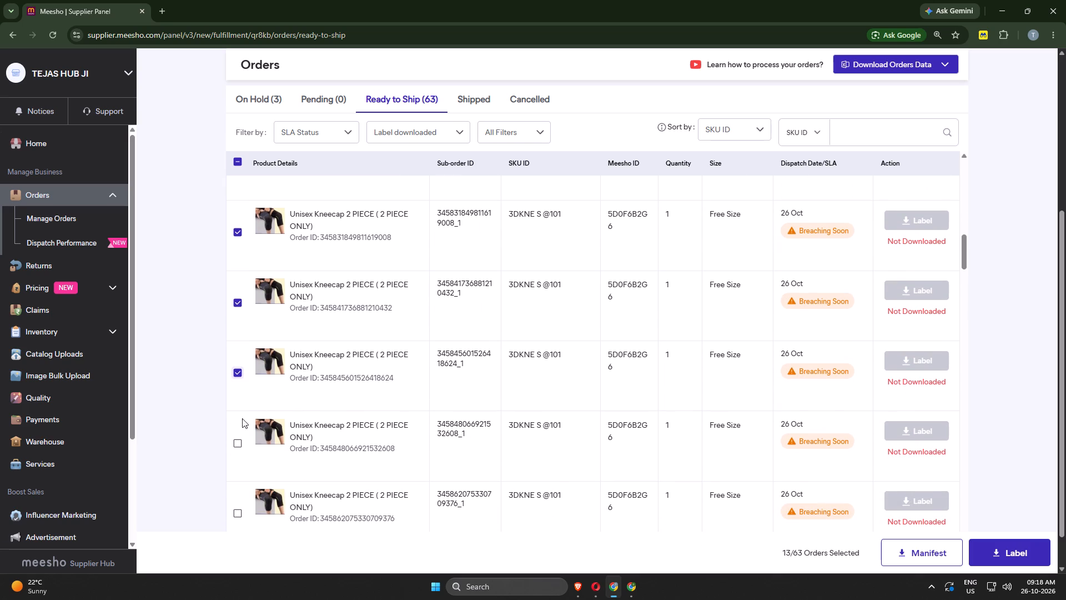
left_click(238, 442)
scroll(359, 399, "down", 1)
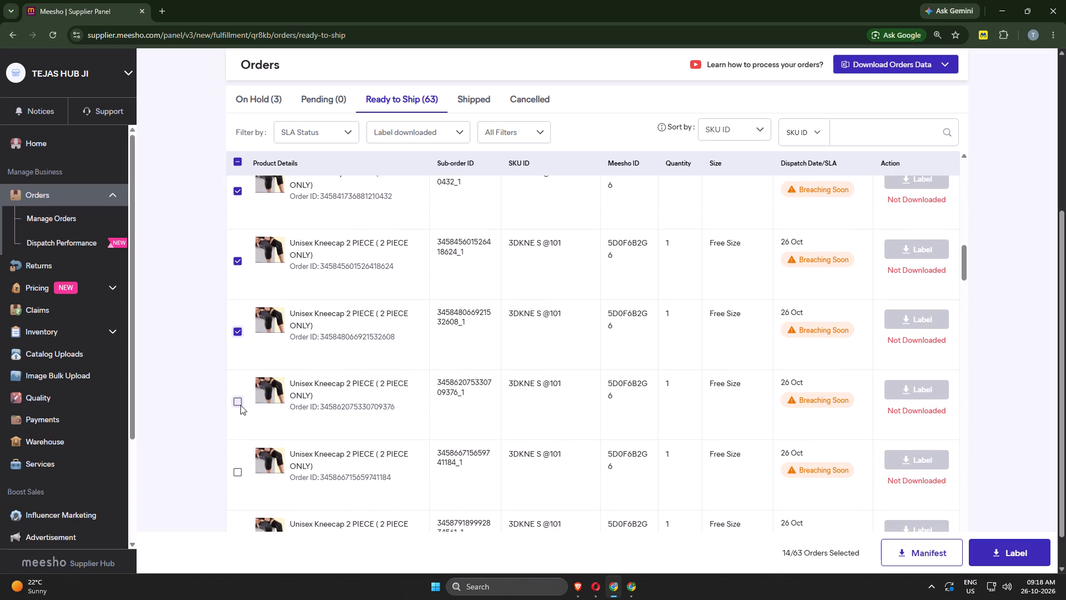
left_click(240, 405)
left_click(237, 475)
scroll(291, 395, "down", 2)
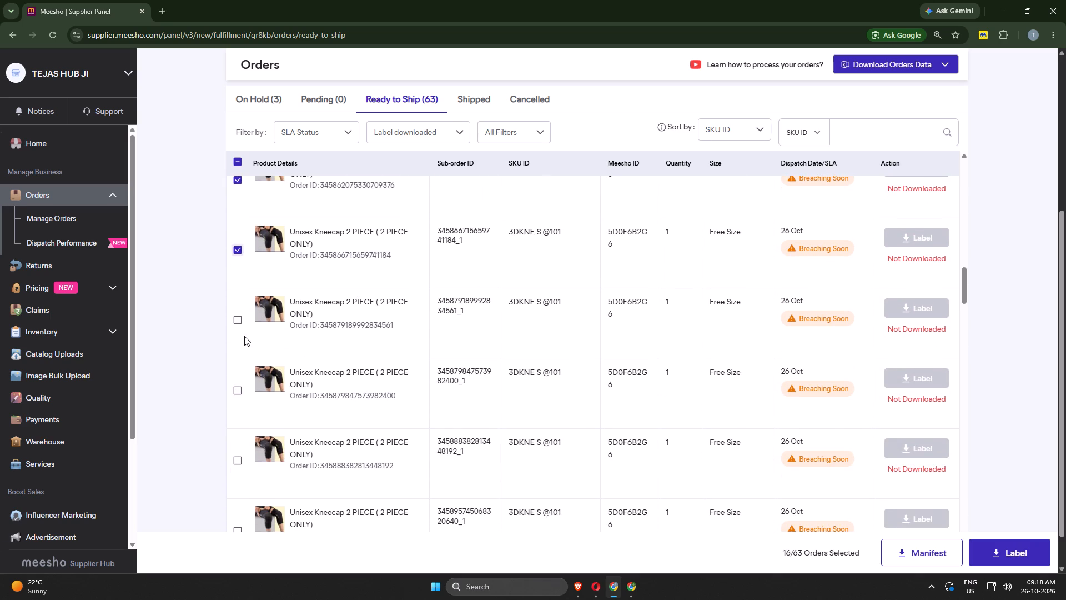
left_click(240, 322)
left_click(238, 389)
left_click(237, 460)
scroll(334, 403, "down", 1)
left_click(235, 421)
left_click(235, 483)
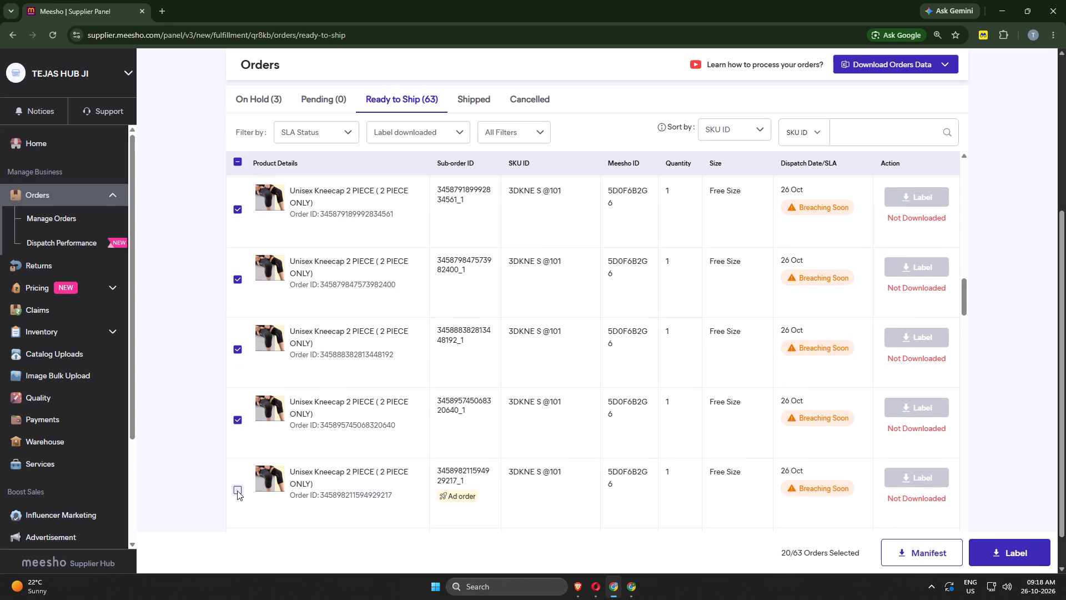
left_click(237, 491)
scroll(320, 398, "down", 2)
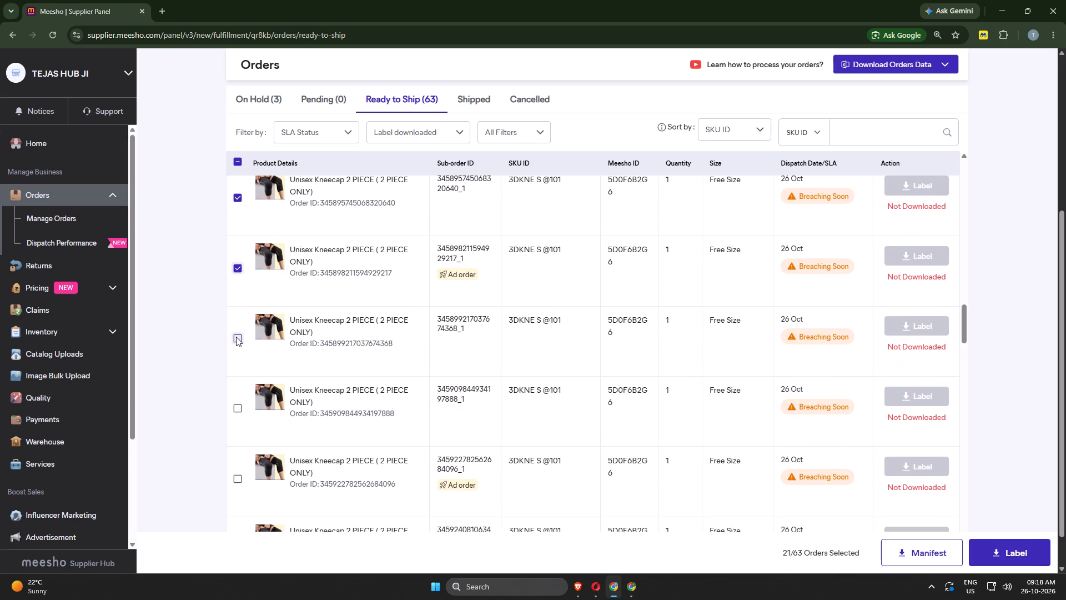
left_click(236, 337)
left_click(240, 403)
left_click(237, 477)
scroll(291, 414, "down", 1)
left_click(238, 434)
scroll(269, 414, "down", 1)
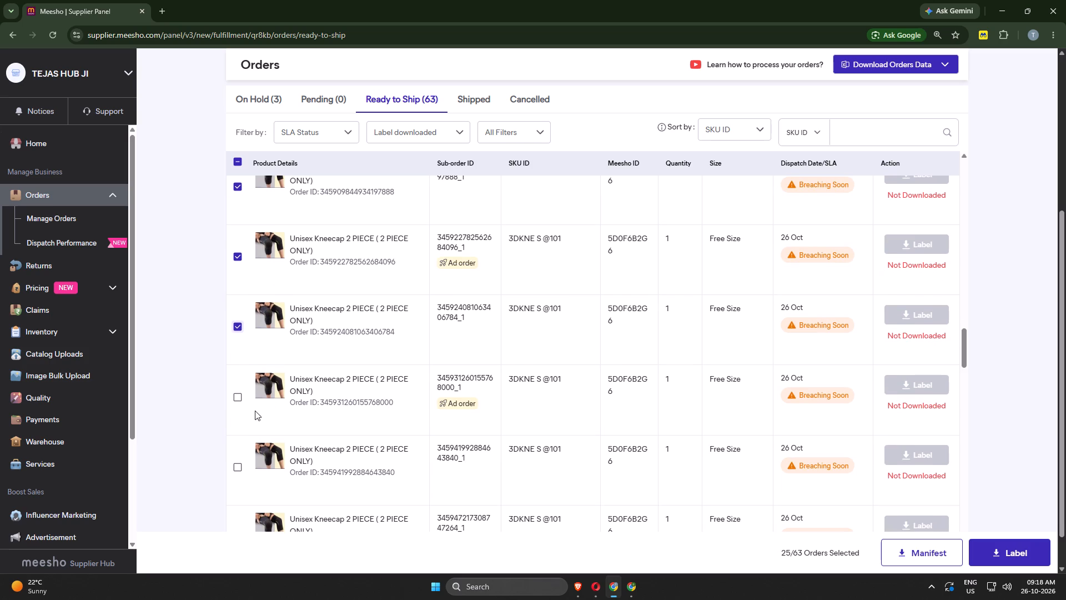
left_click(240, 398)
left_click(240, 468)
scroll(294, 411, "down", 2)
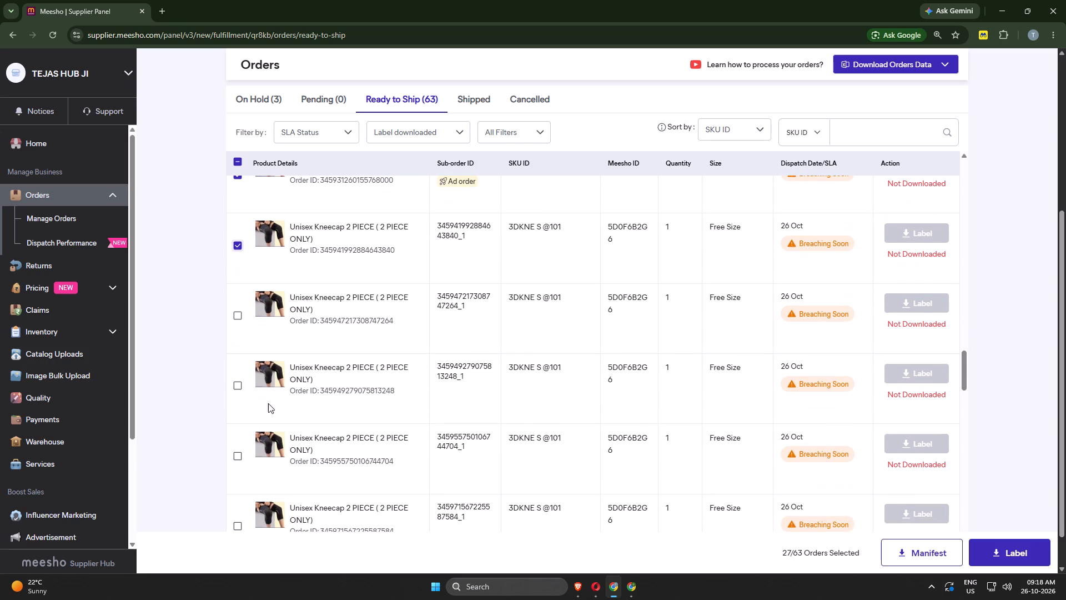
left_click(238, 314)
left_click(238, 384)
left_click(238, 457)
scroll(299, 417, "down", 1)
left_click(234, 417)
left_click(238, 483)
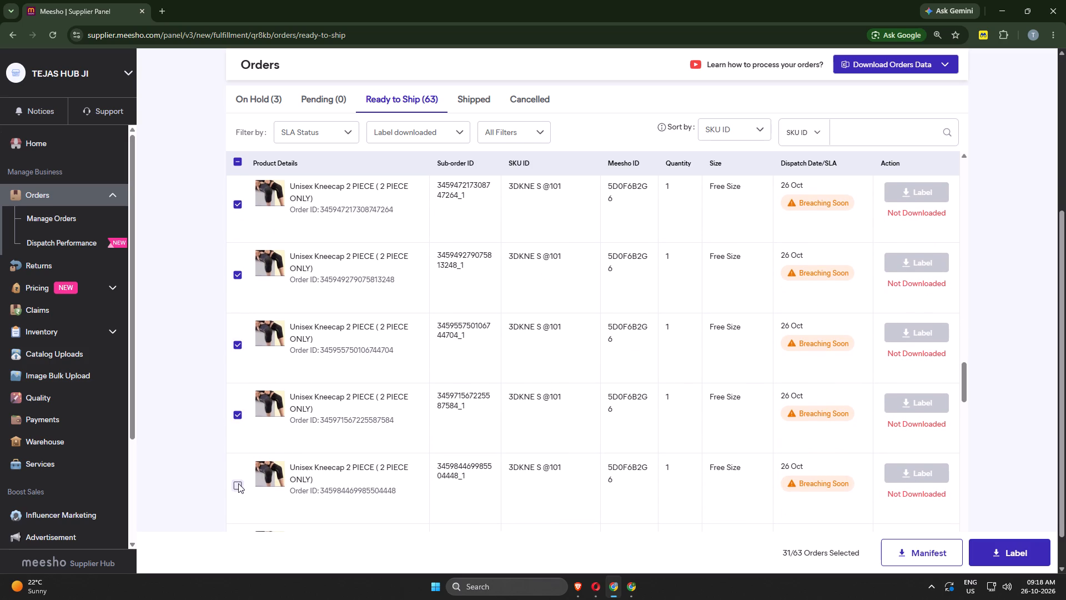
scroll(326, 382, "down", 1)
left_click(237, 450)
scroll(343, 387, "down", 1)
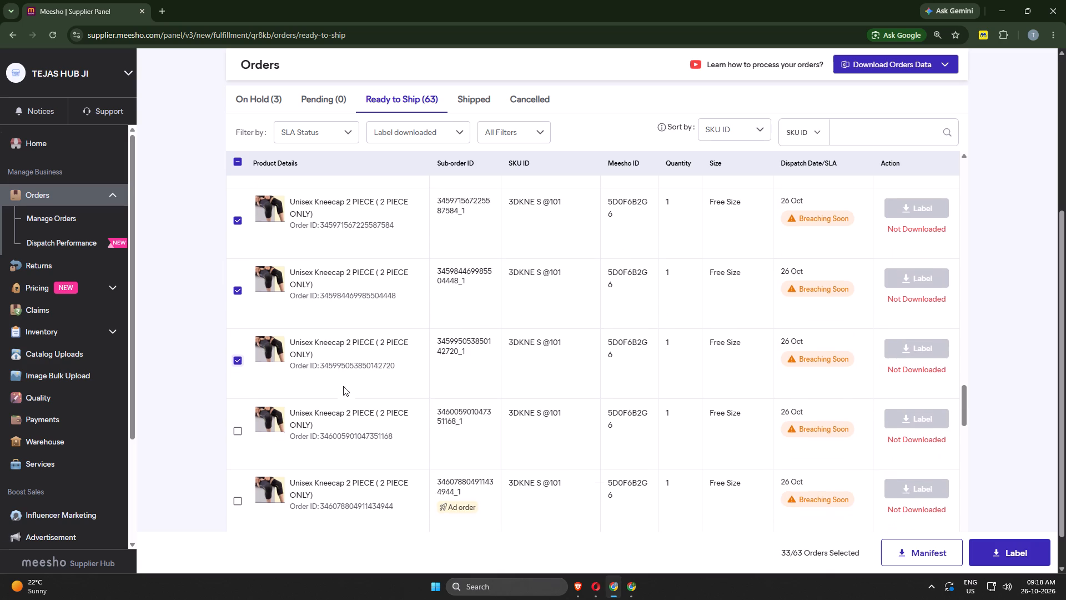
left_click(238, 406)
scroll(298, 398, "down", 1)
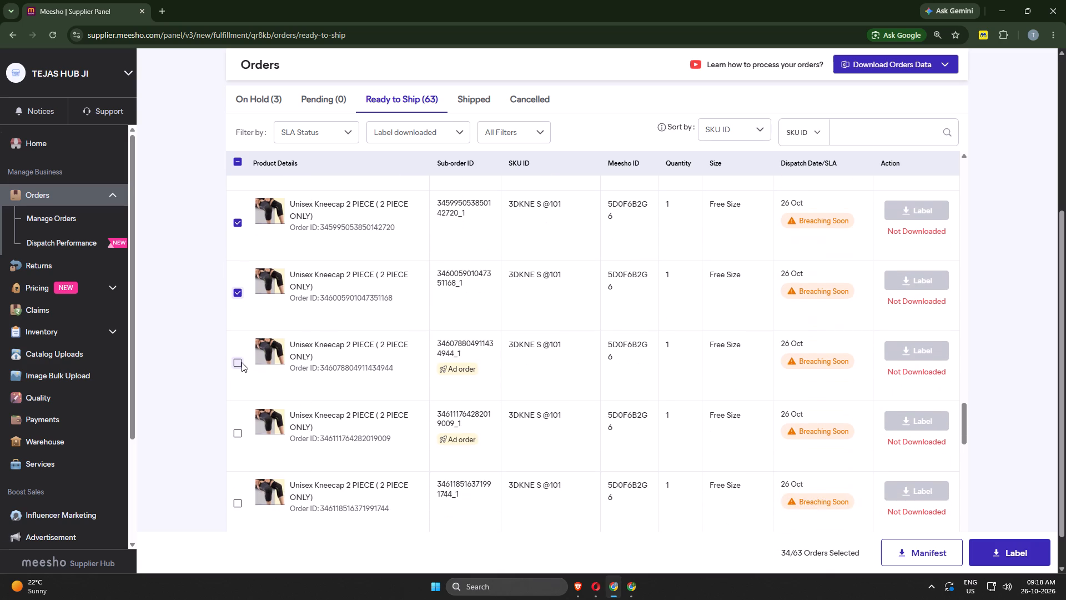
left_click(242, 363)
left_click(239, 433)
scroll(322, 393, "down", 2)
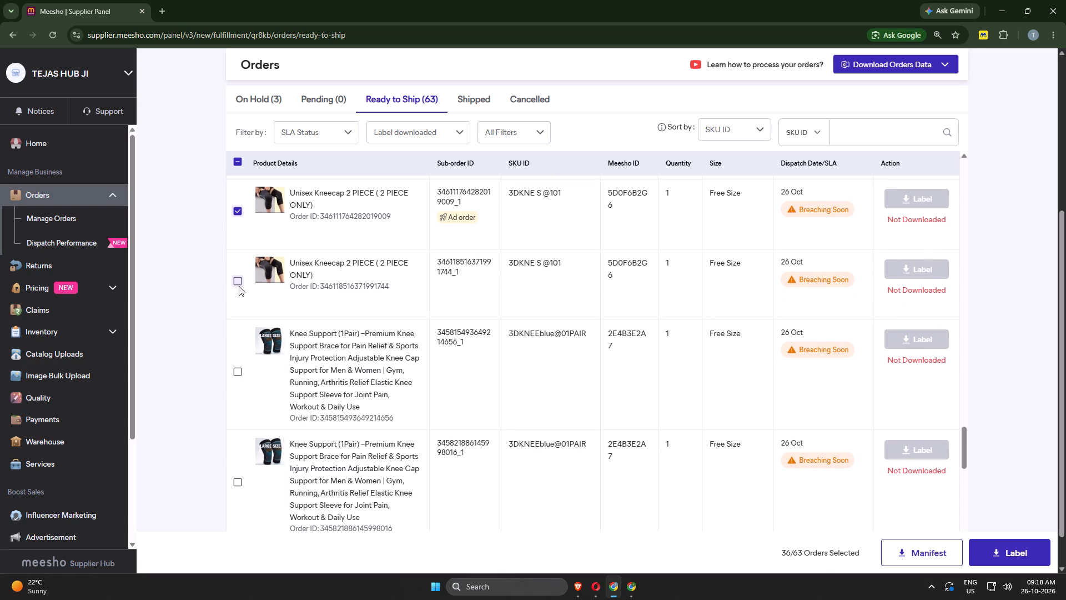
left_click(238, 279)
scroll(424, 351, "down", 5)
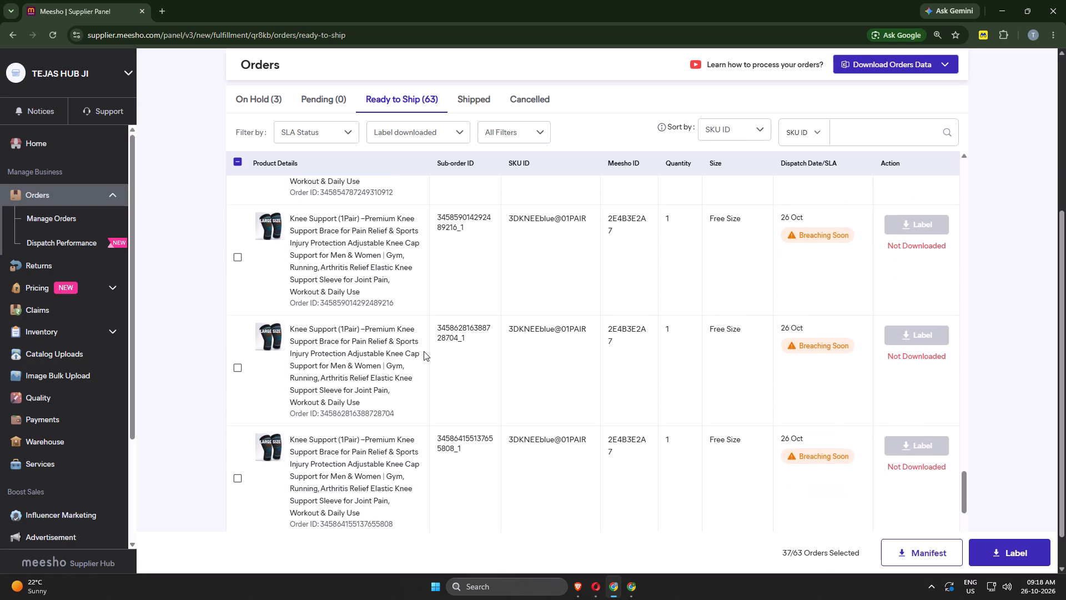
scroll(424, 351, "down", 6)
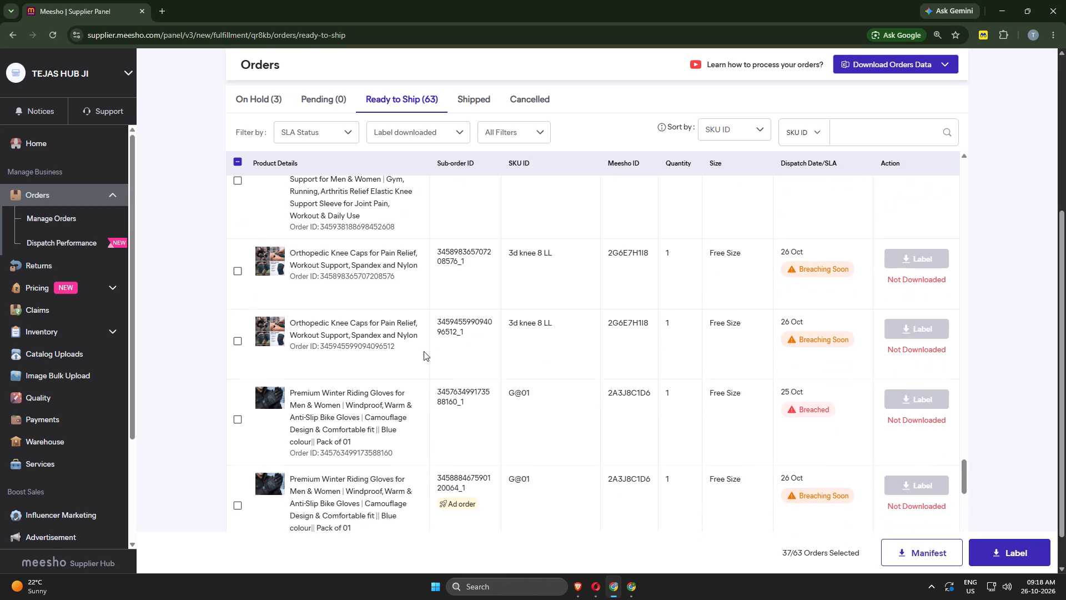
scroll(424, 351, "down", 4)
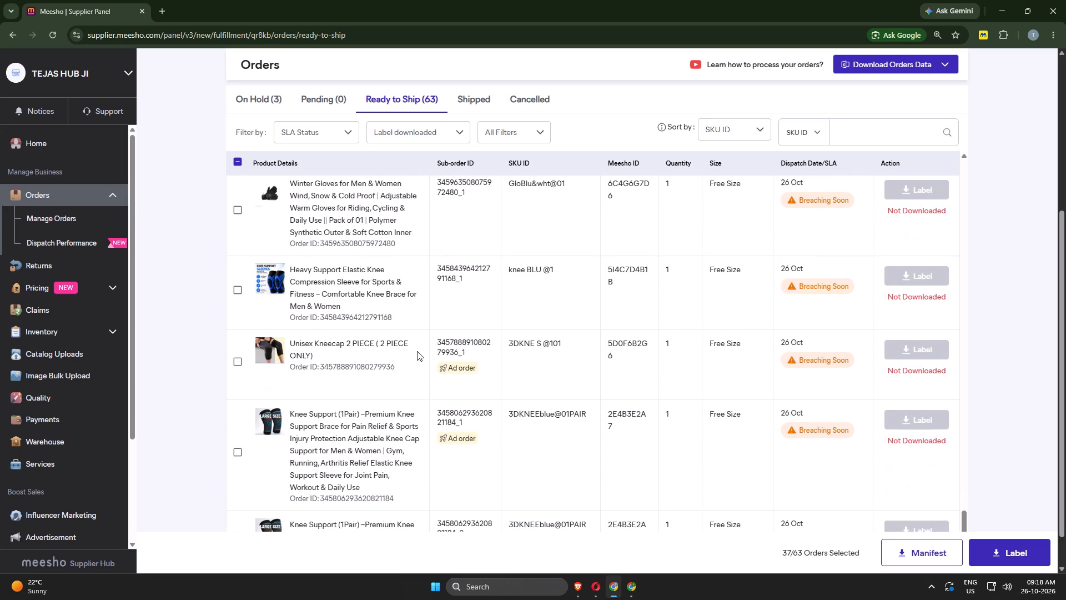
left_click(235, 355)
scroll(361, 358, "down", 3)
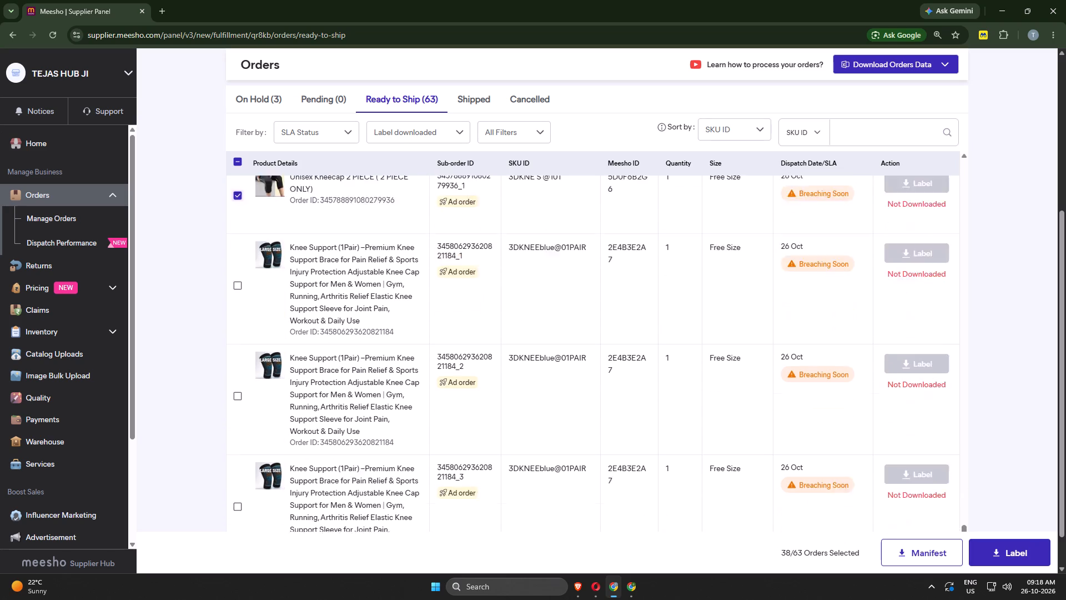
scroll(361, 358, "down", 1)
scroll(434, 396, "down", 2)
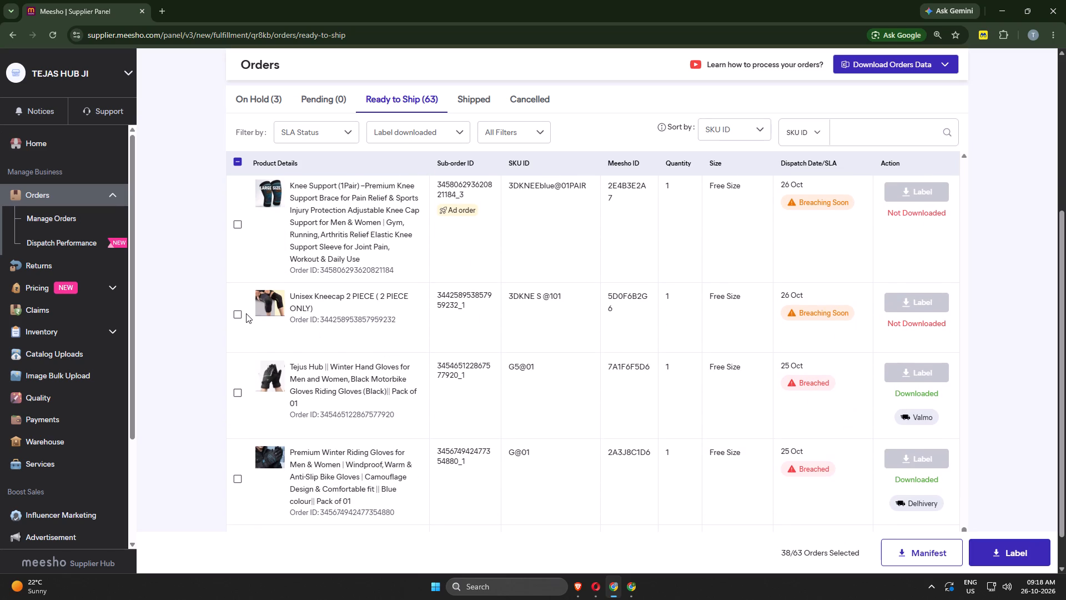
left_click(239, 314)
Check the rest of the ready-to-ship list for missed kneecap orders and review the selection back to the first orders.
scroll(399, 364, "down", 5)
scroll(420, 368, "up", 4)
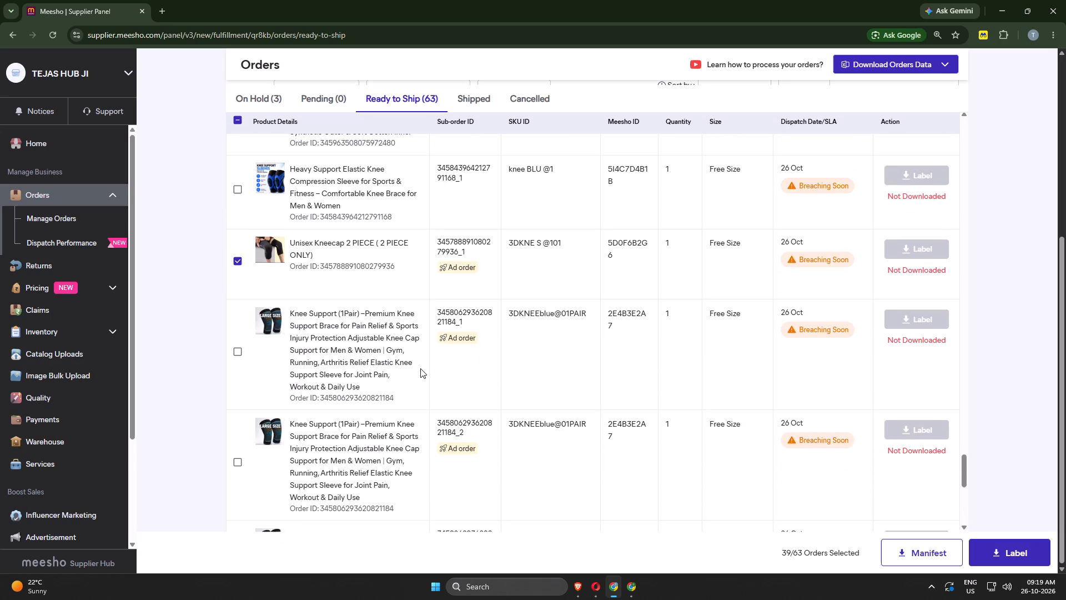
scroll(420, 368, "up", 6)
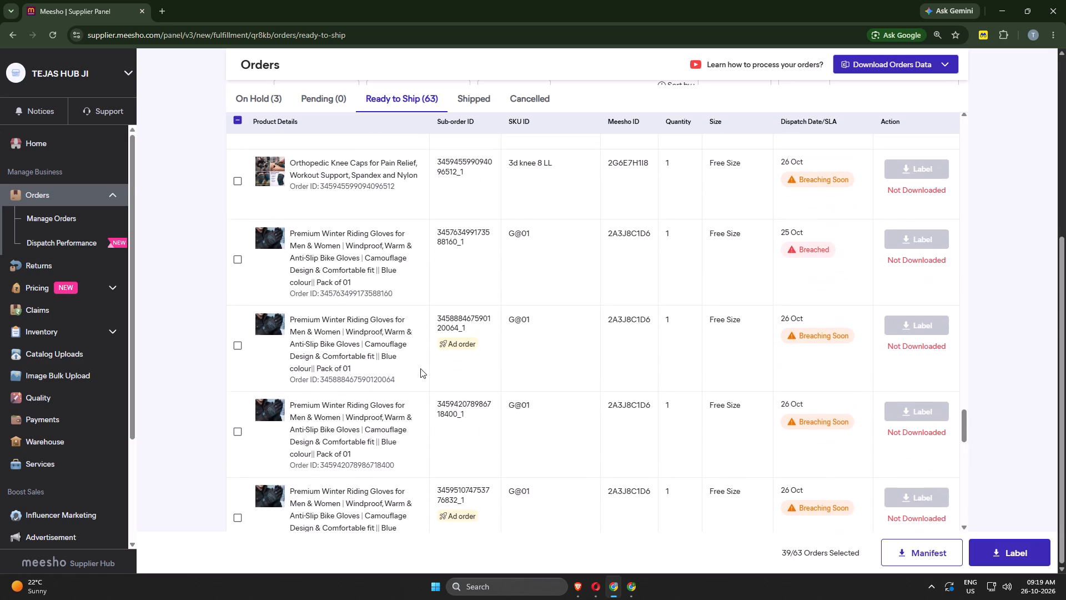
scroll(420, 368, "up", 7)
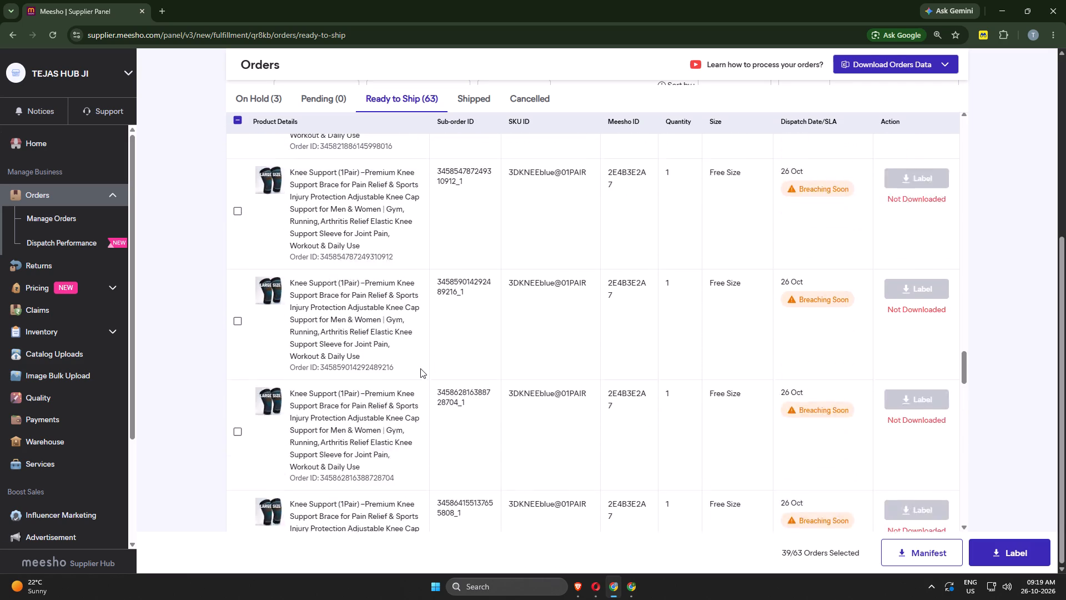
scroll(420, 368, "up", 10)
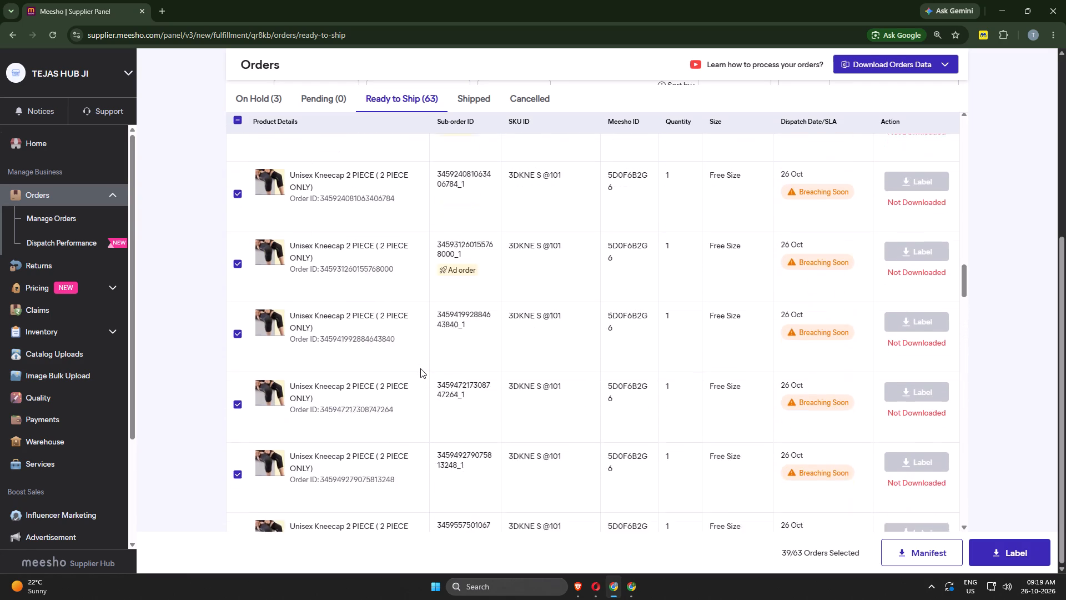
scroll(420, 368, "up", 14)
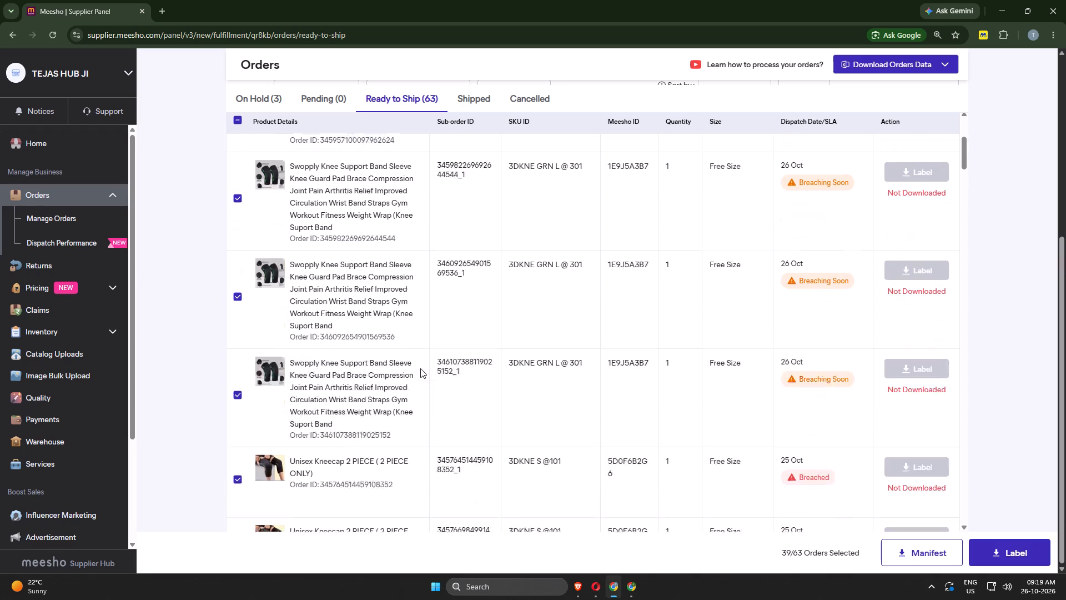
scroll(420, 368, "up", 7)
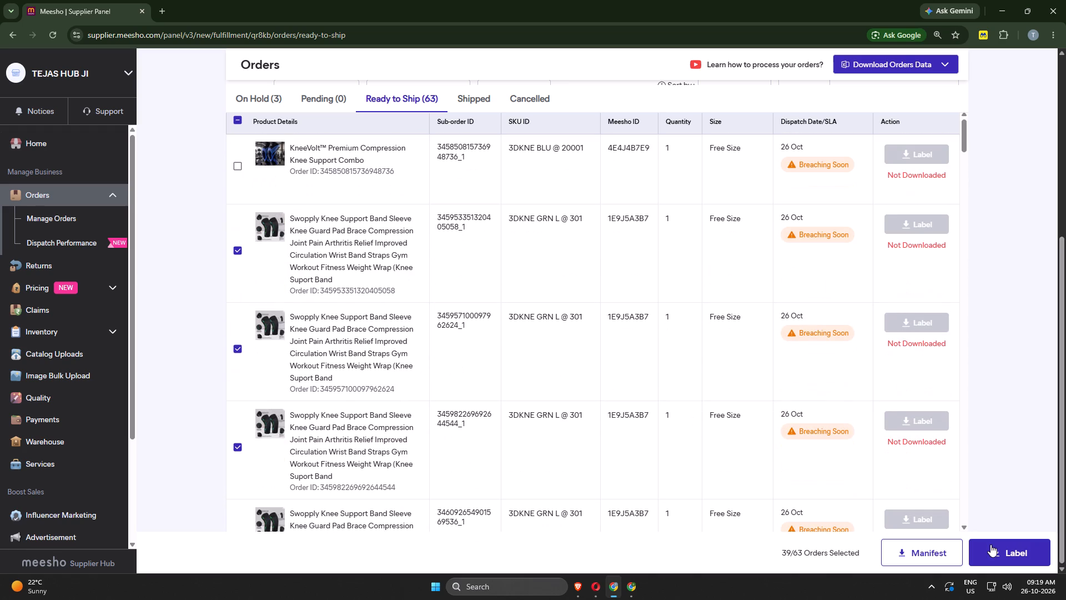
Generate the shipping labels for the selected ready-to-ship orders.
left_click(990, 544)
Open the Crop PDF Online site in a new browser tab and return to the Meesho label generation.
left_click(163, 8)
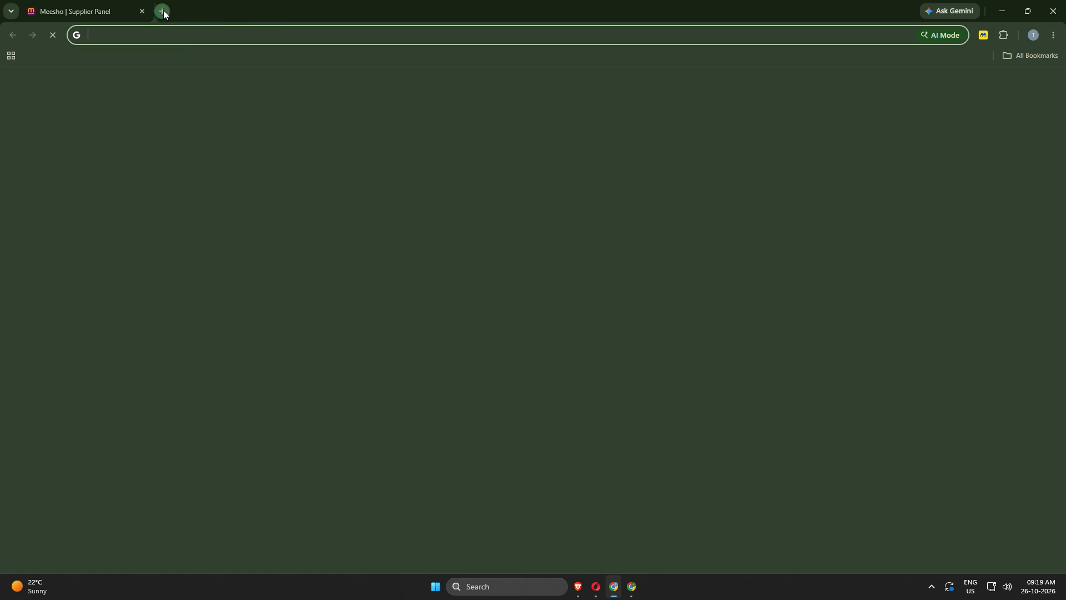
left_click(514, 336)
left_click(49, 11)
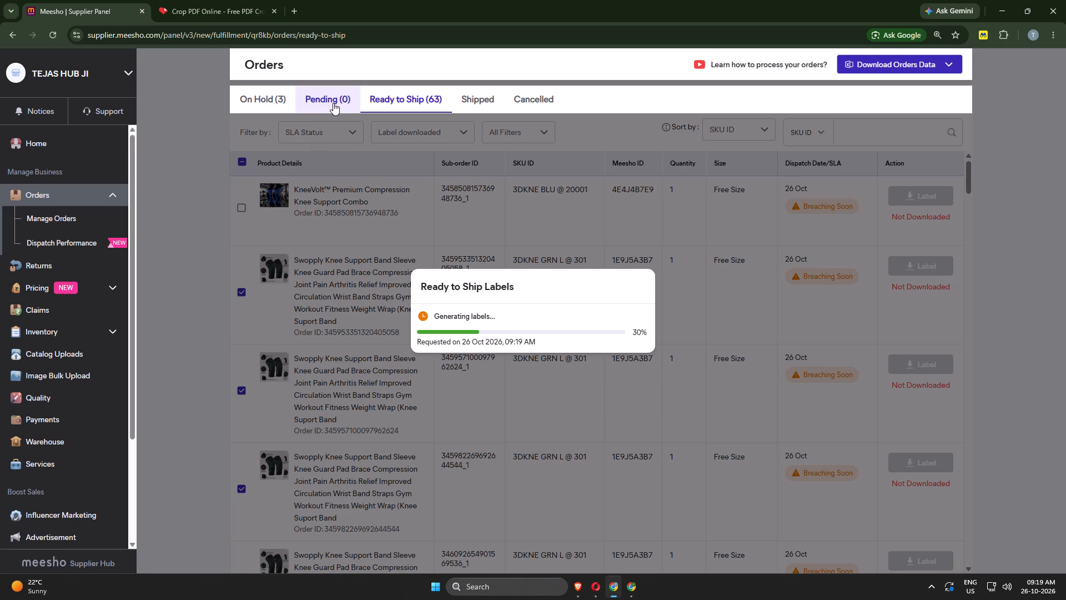
Switch past the Gekko window to the #AS TRADER account in Brave and dismiss the "Your Business, Your Voice" survey.
left_click(632, 591)
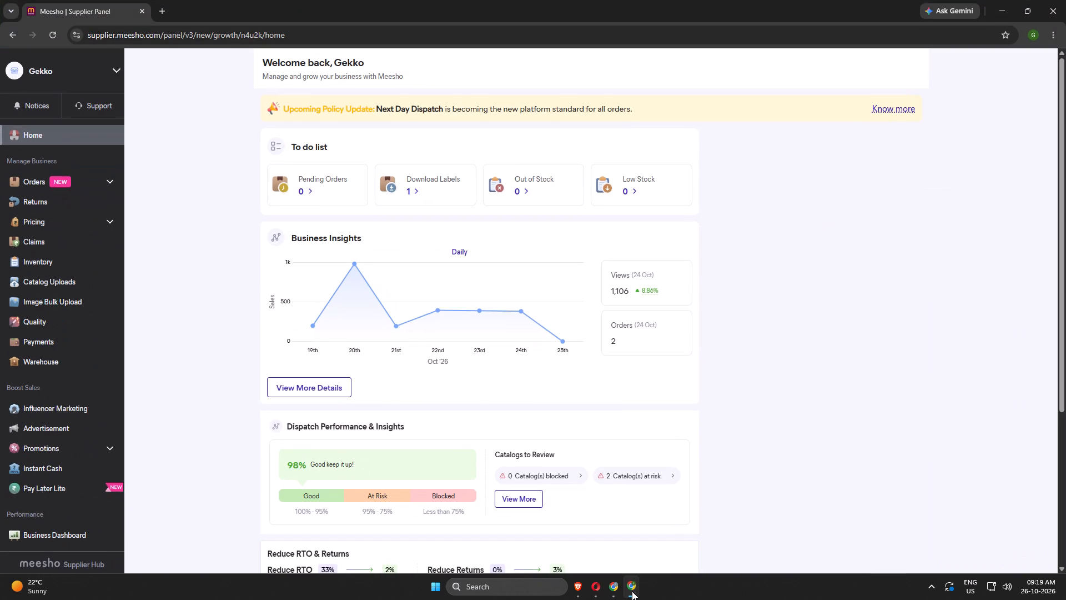
left_click(578, 588)
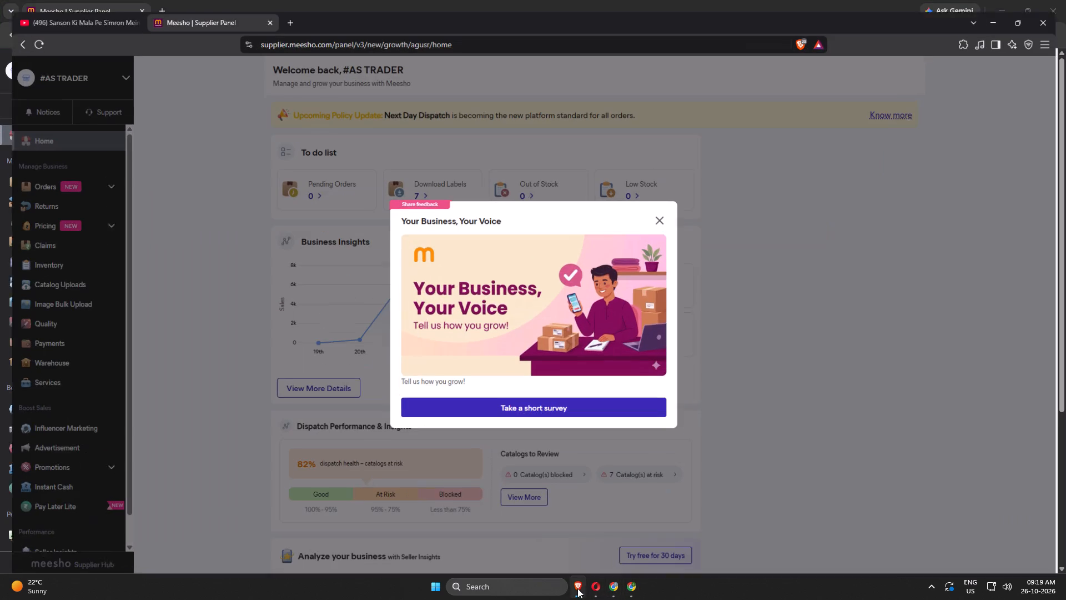
left_click(664, 216)
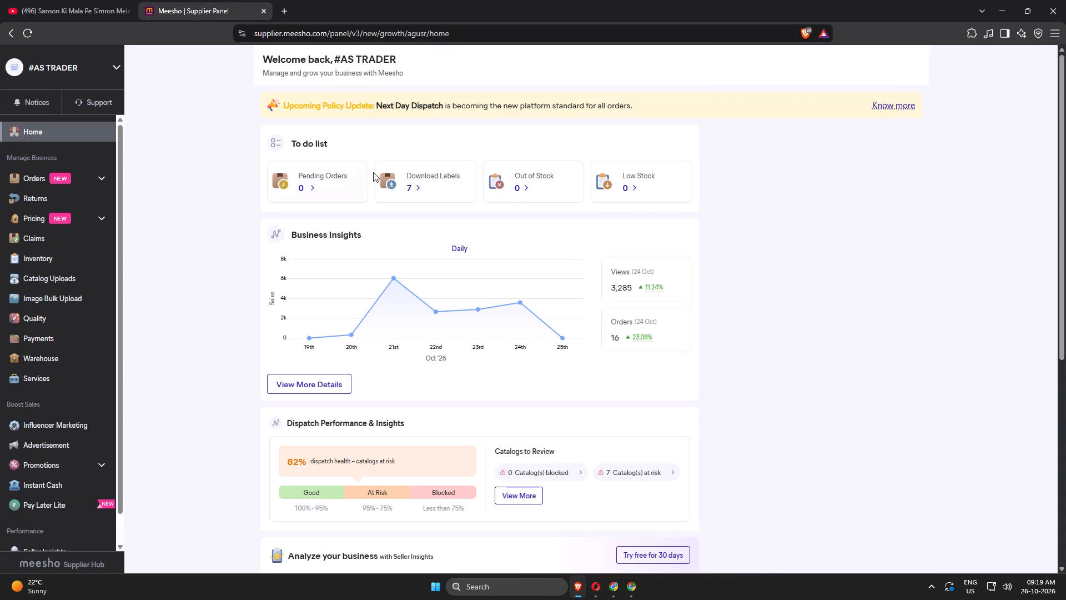
Open the #AS TRADER orders awaiting label download and review the ready-to-ship list through to its end.
left_click(431, 174)
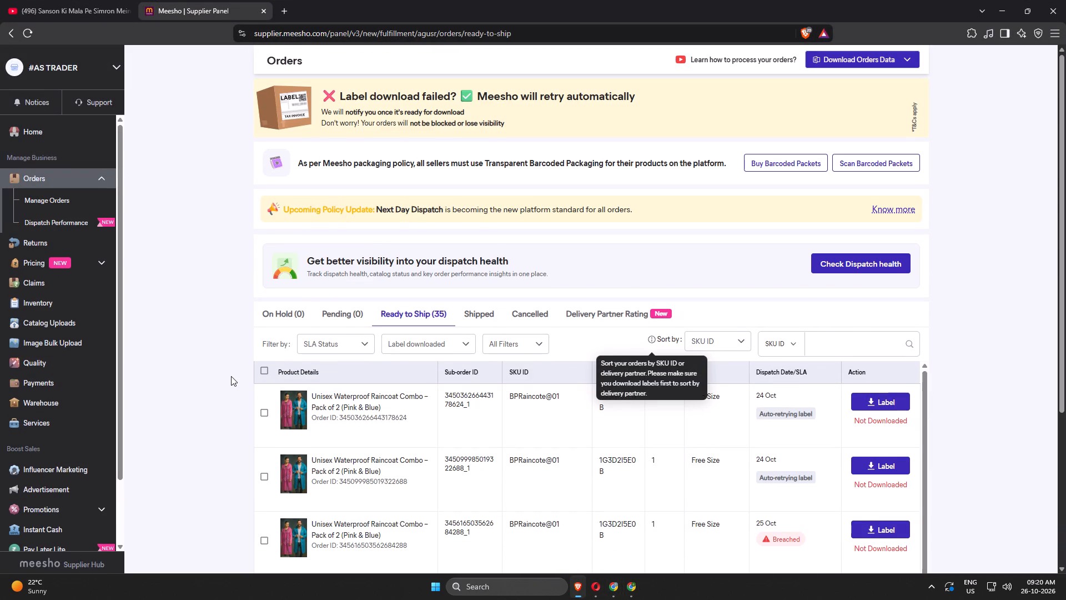
scroll(231, 376, "down", 1)
scroll(570, 418, "down", 3)
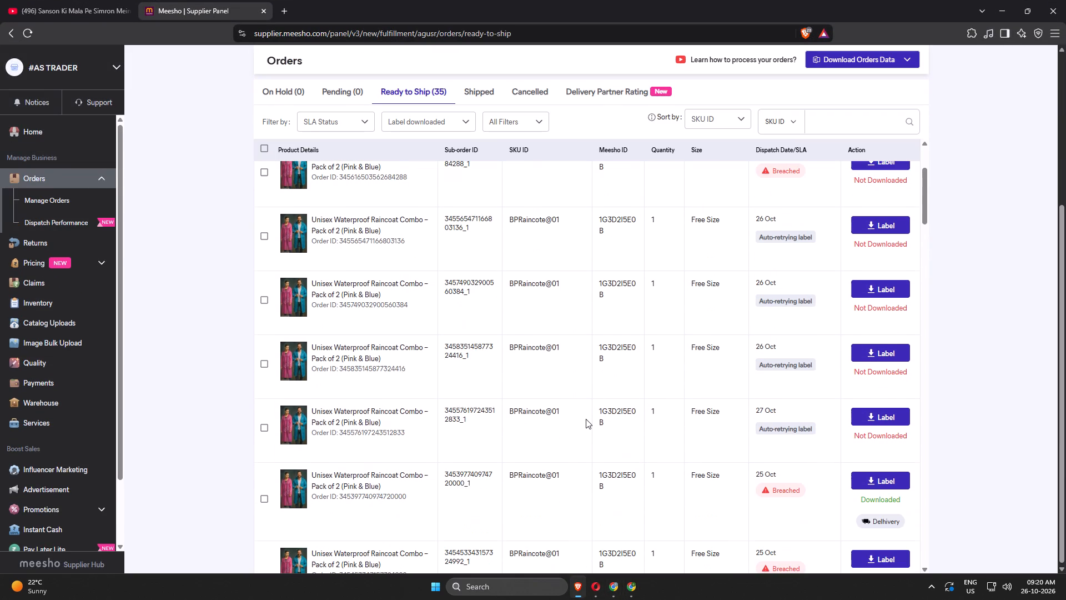
scroll(586, 419, "down", 9)
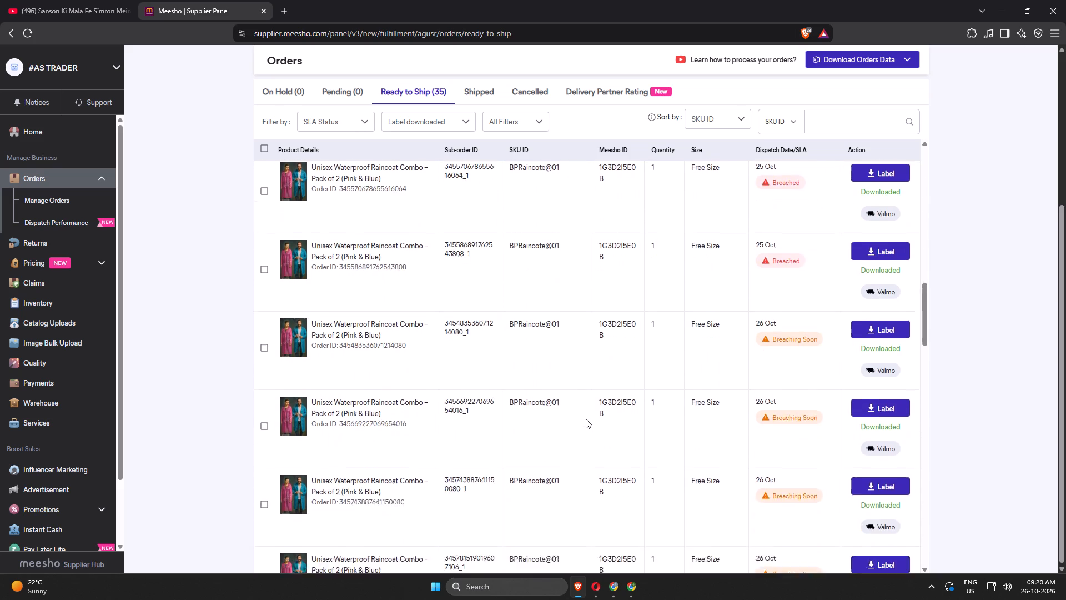
scroll(586, 419, "down", 16)
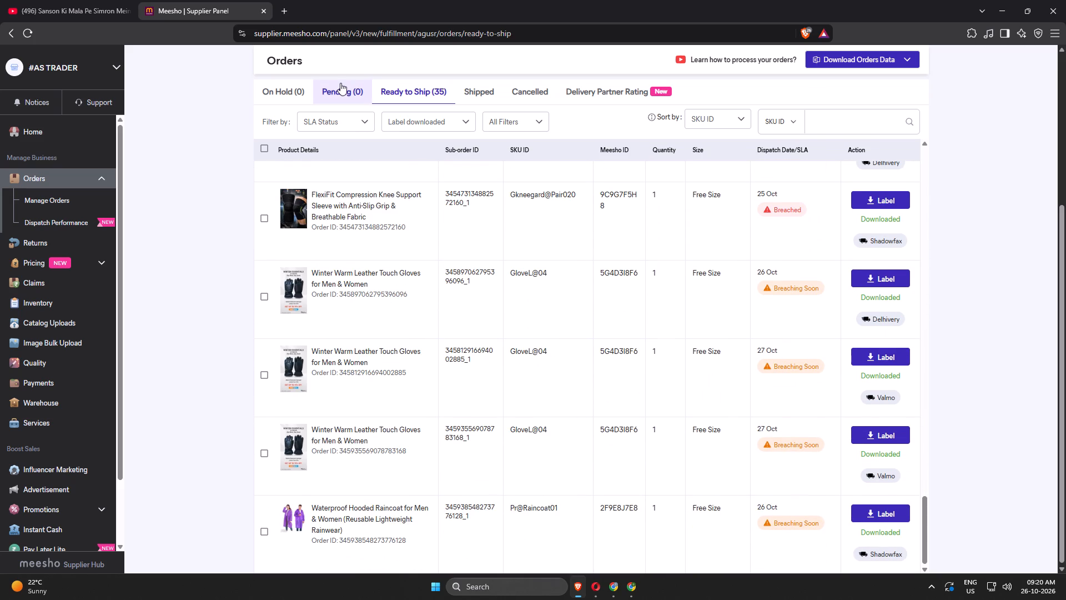
View the enlarged product image of the Winter Warm Leather Touch Gloves order dispatching on 26 Oct.
left_click(294, 291)
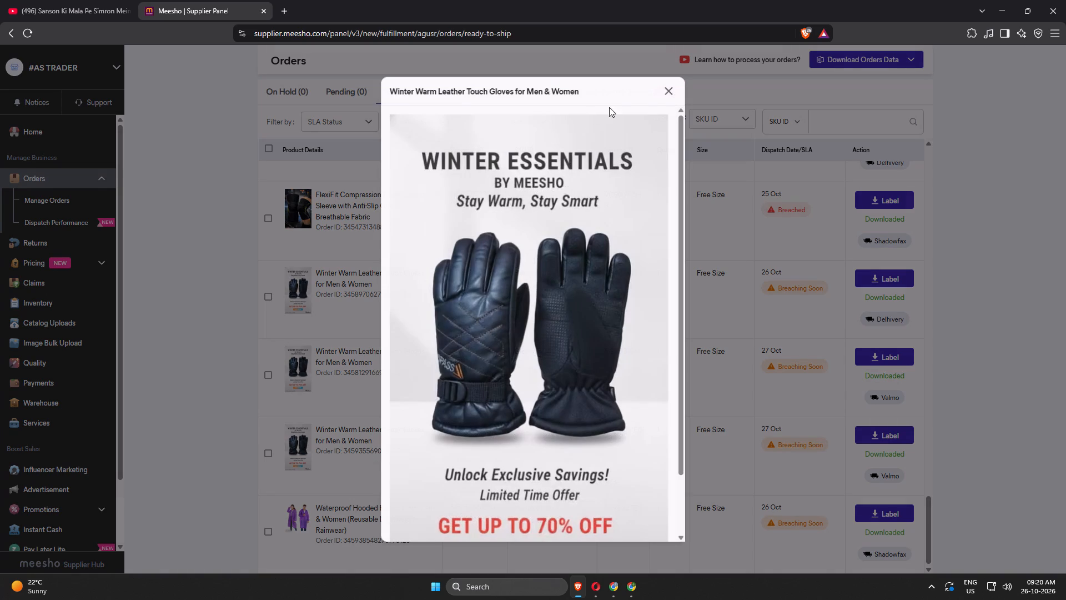
Close the enlarged gloves image, check the #AS TRADER account's pending and on-hold orders, and return to its home page.
left_click(672, 83)
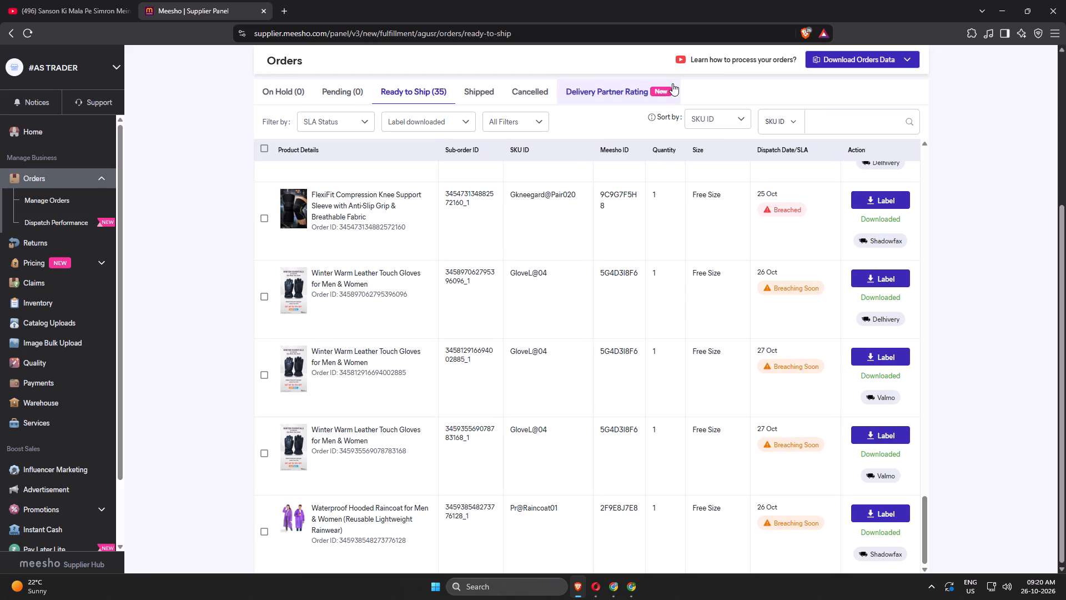
left_click(315, 93)
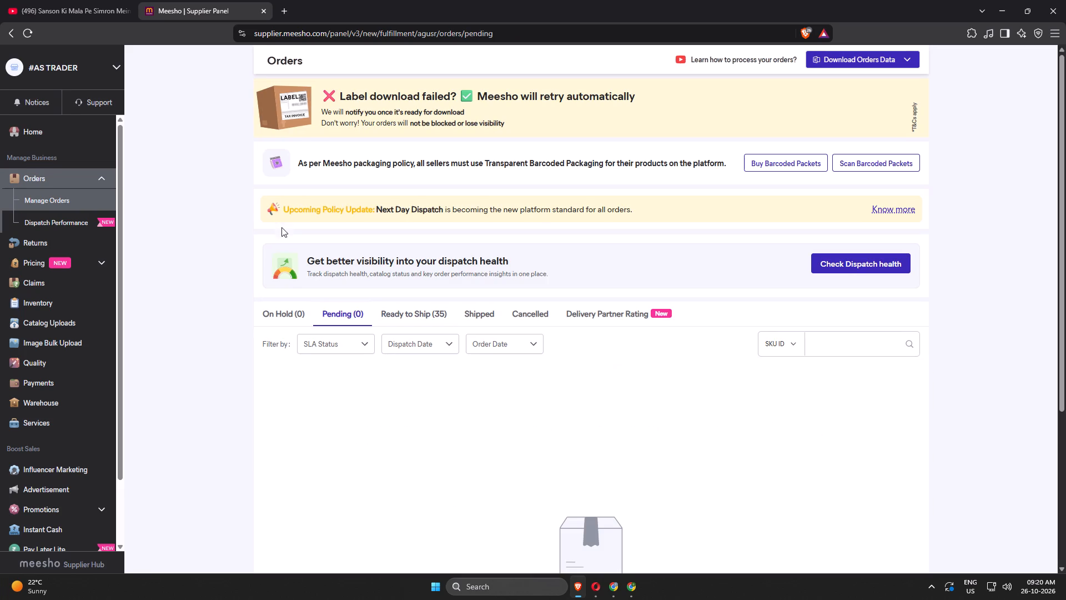
left_click(281, 309)
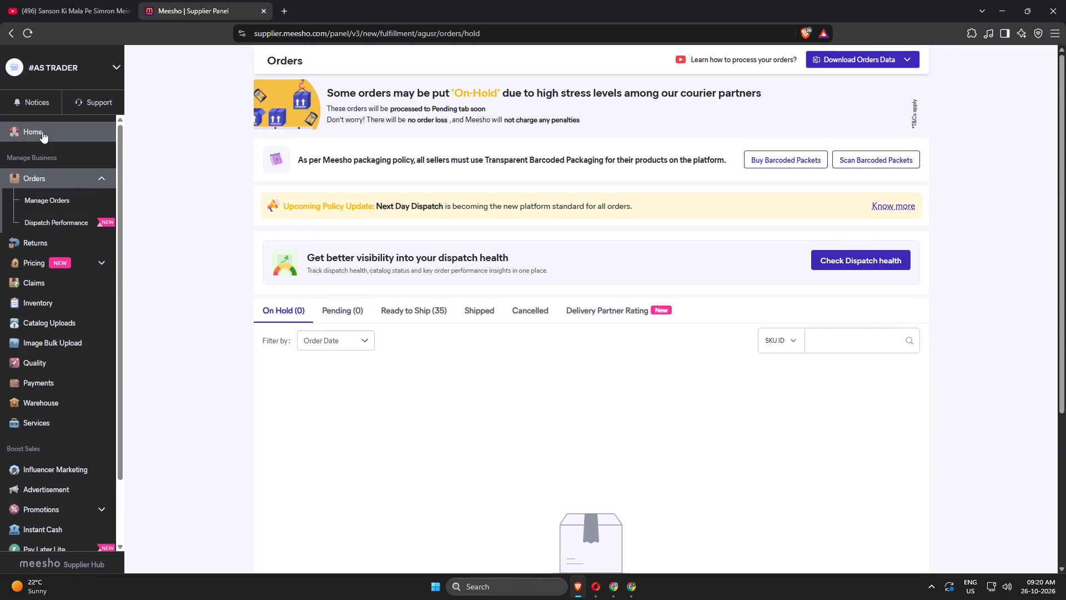
left_click(43, 134)
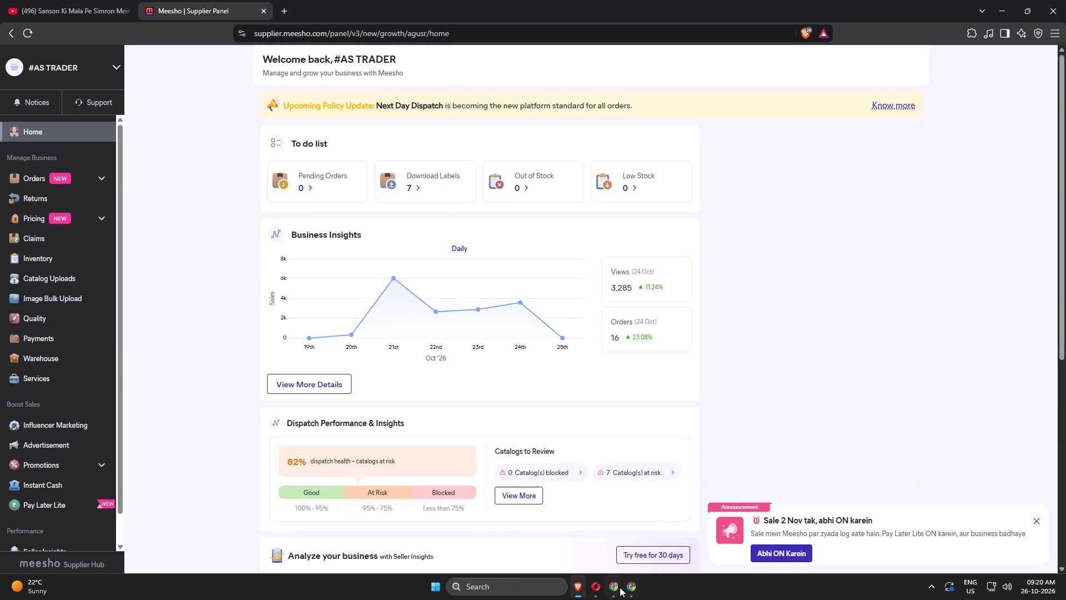
Switch to the TEJAS HUB JI account in Chrome and download the generated ready-to-ship labels without the manifest.
left_click(616, 592)
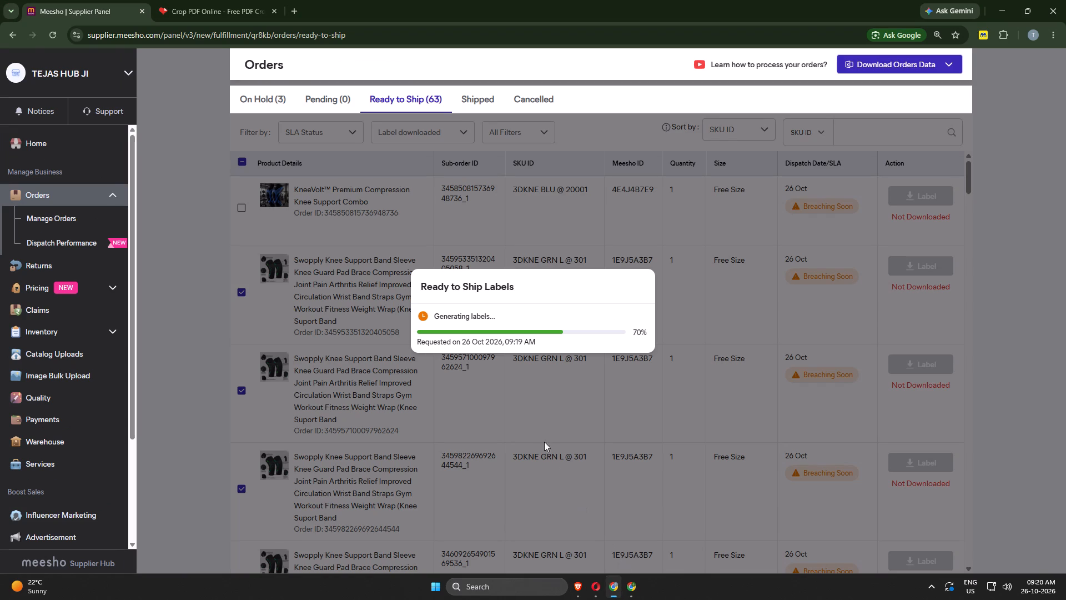
left_click(463, 361)
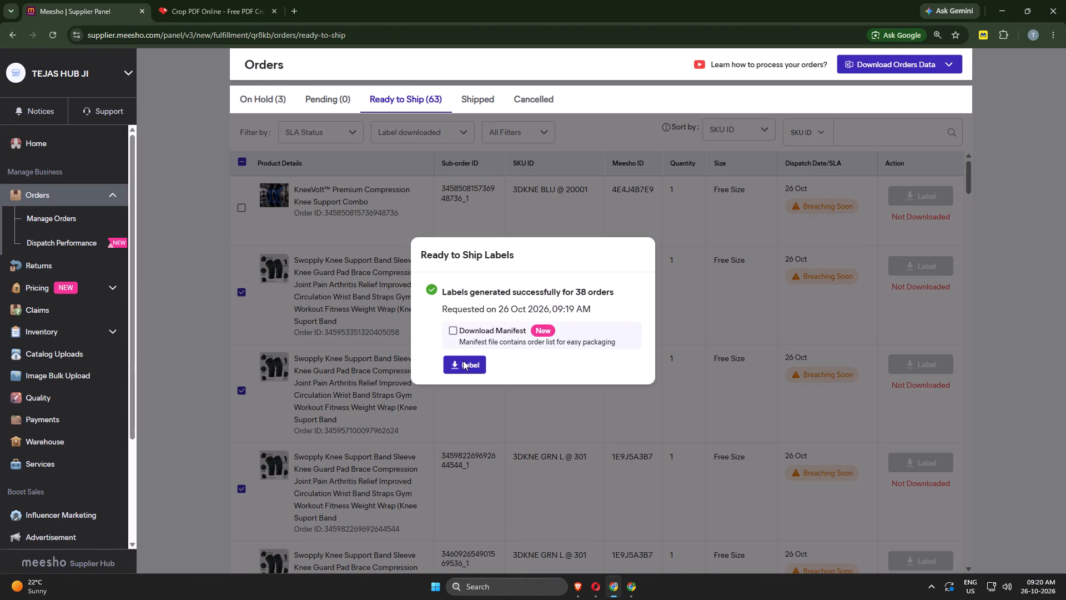
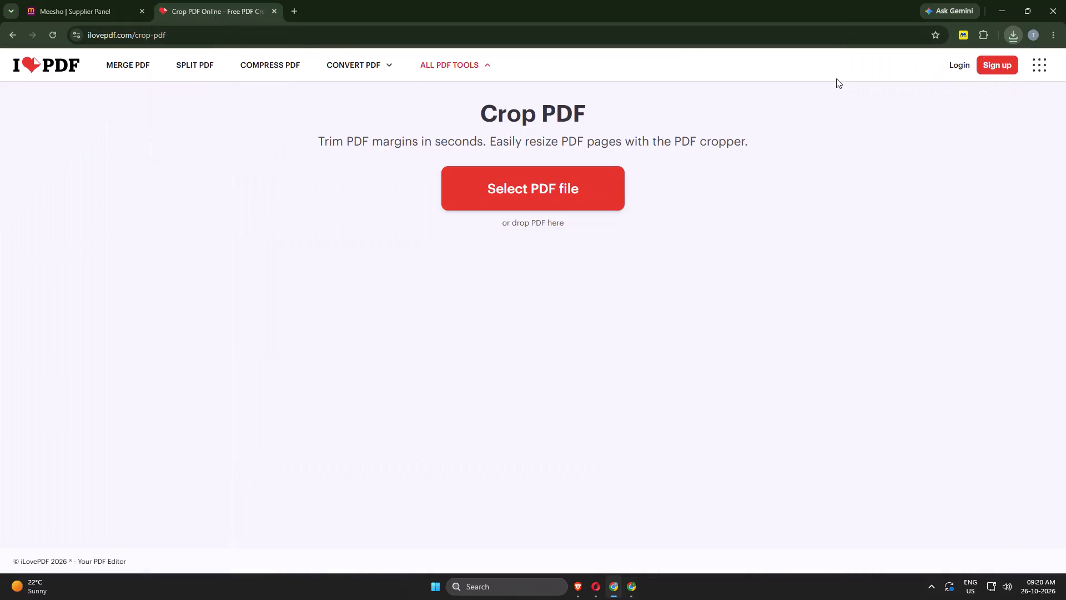
Load the newly downloaded Sub_Order_Labels PDF into the Crop PDF tool.
left_click(1010, 37)
left_click_drag(937, 83, 758, 223)
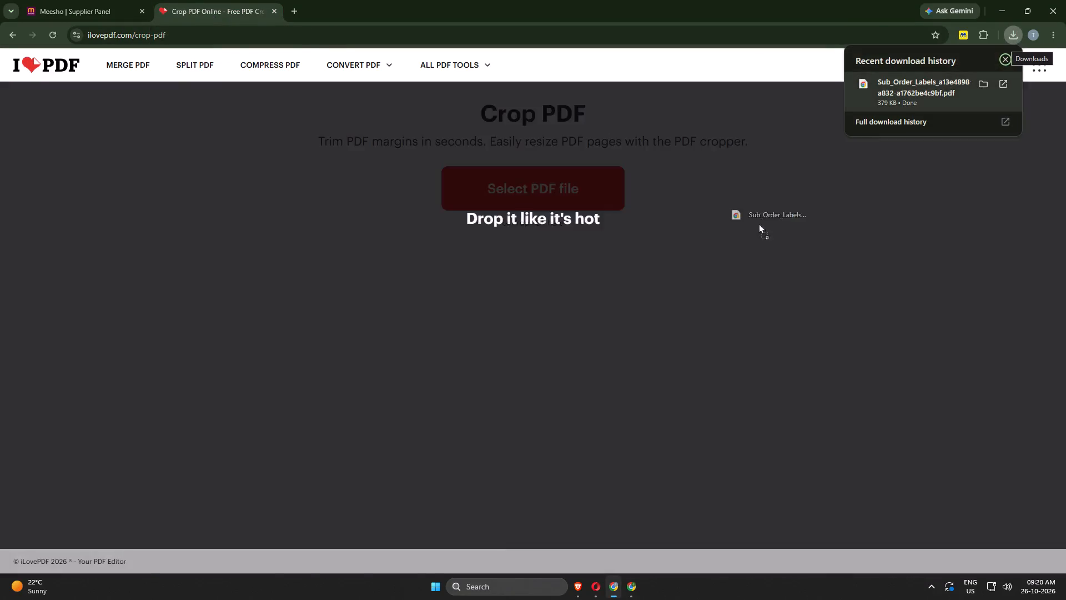
left_click_drag(758, 223, 734, 250)
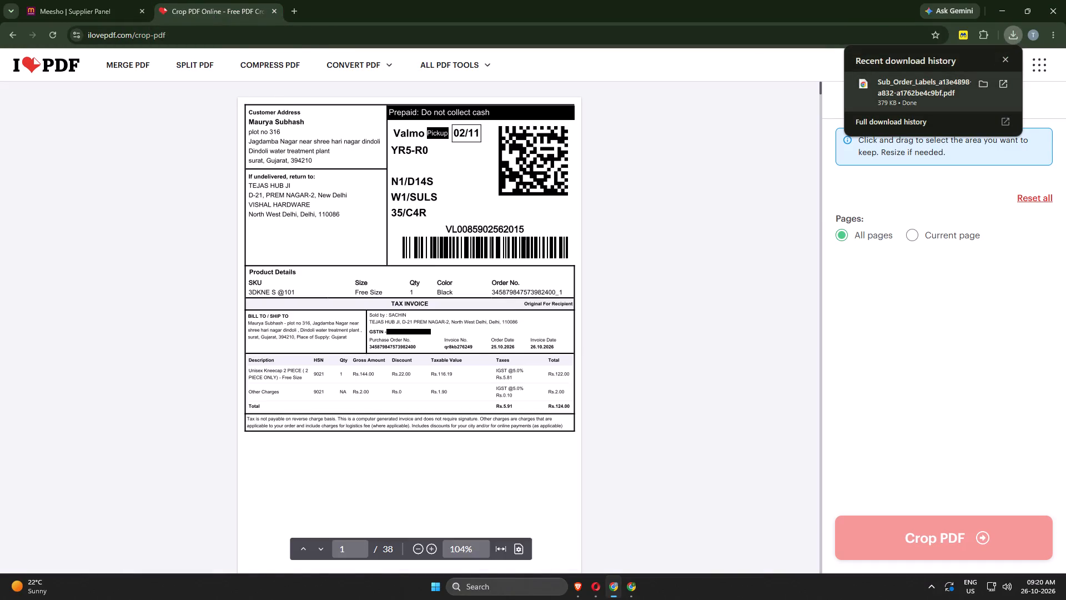
Crop all pages to the full-width shipping label area, from the page top through the TAX INVOICE heading, and download the cropped PDF.
left_click_drag(237, 98, 302, 133)
left_click_drag(238, 99, 239, 102)
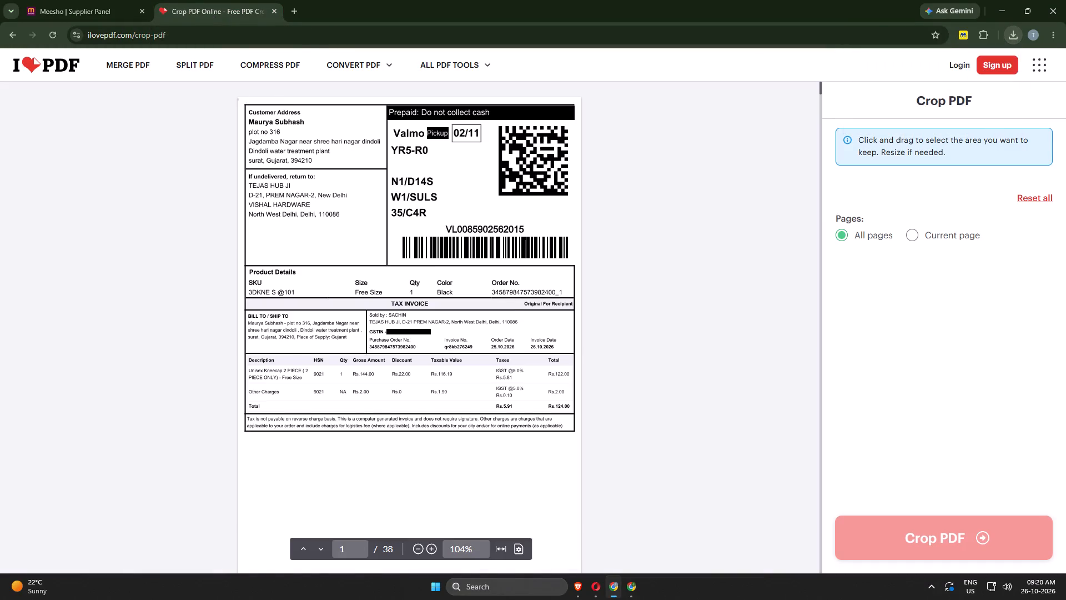
left_click_drag(239, 102, 631, 312)
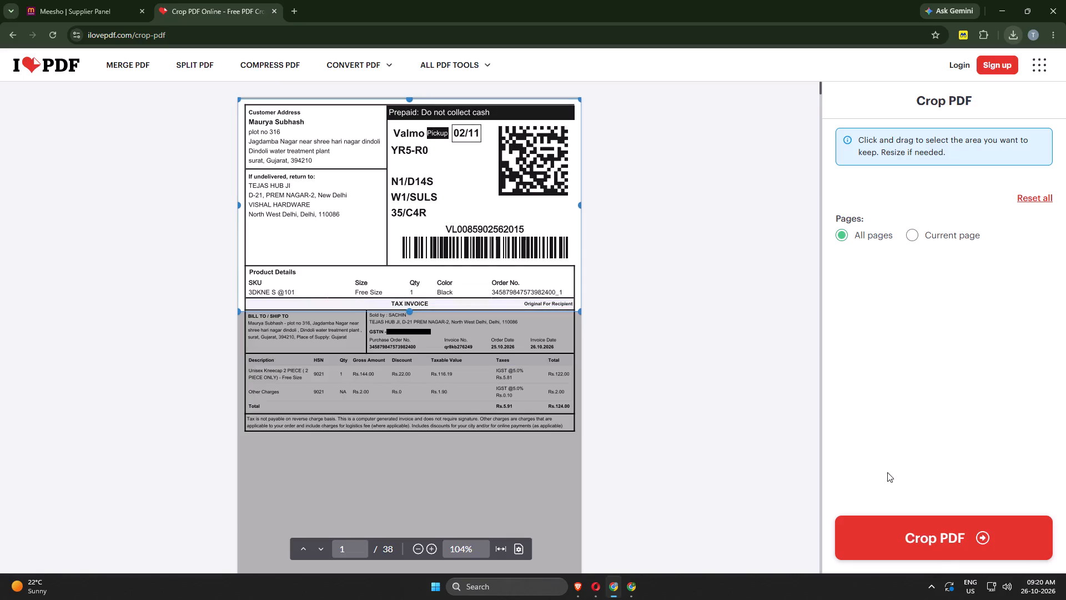
left_click(934, 550)
left_click(515, 208)
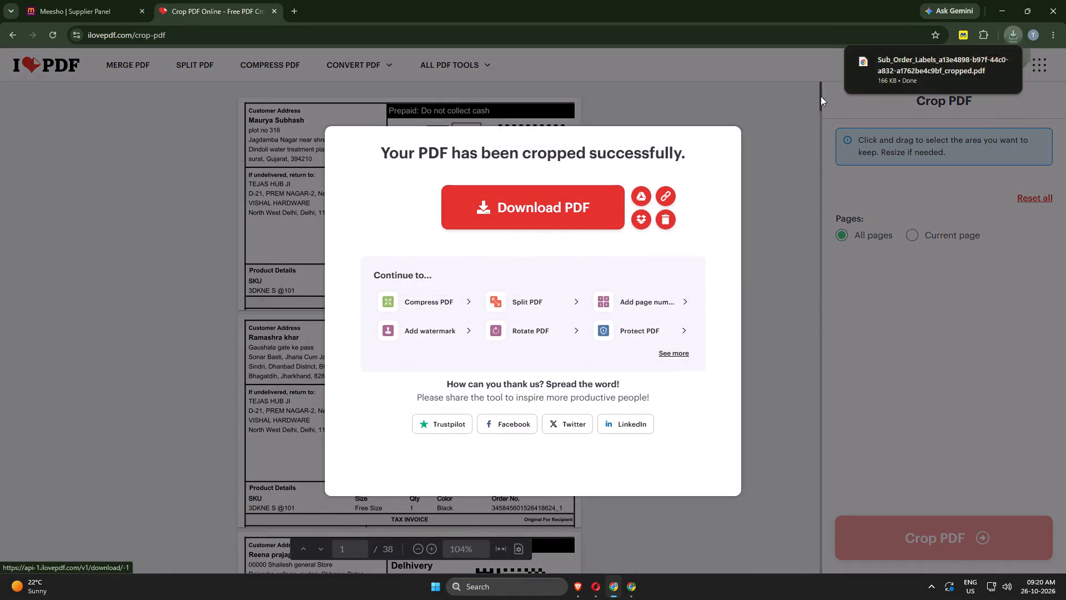
Open the downloaded cropped label PDF in a new browser tab and print it.
left_click_drag(936, 77, 620, 0)
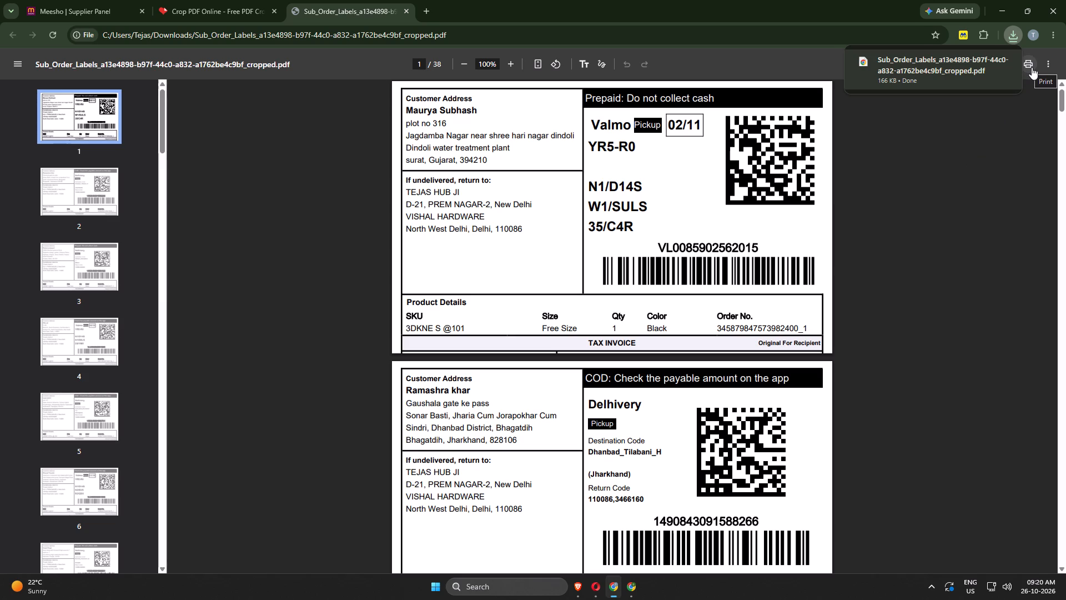
left_click(1032, 67)
left_click(820, 503)
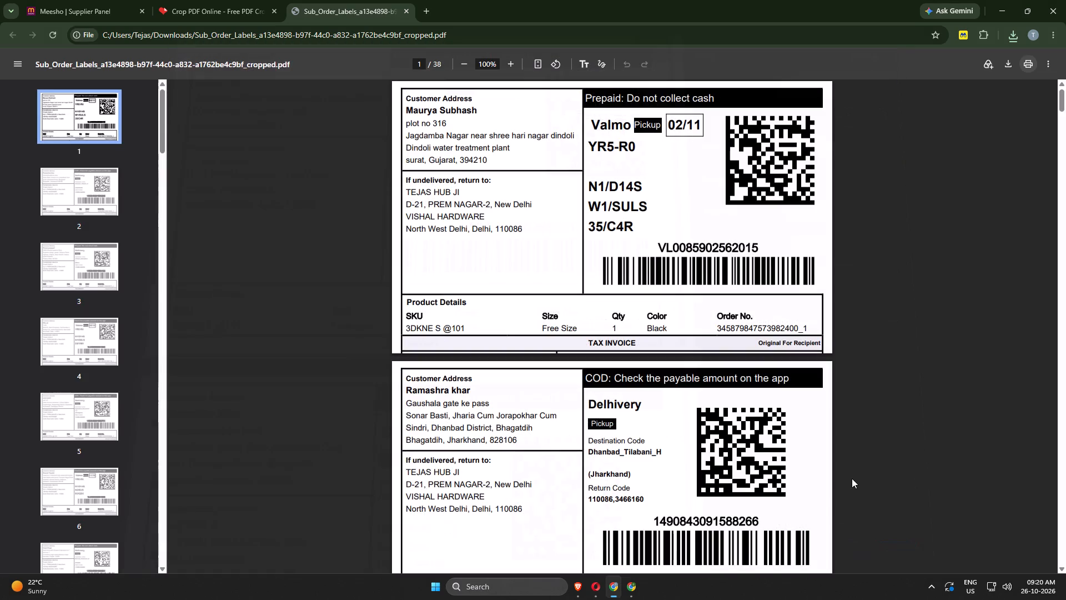
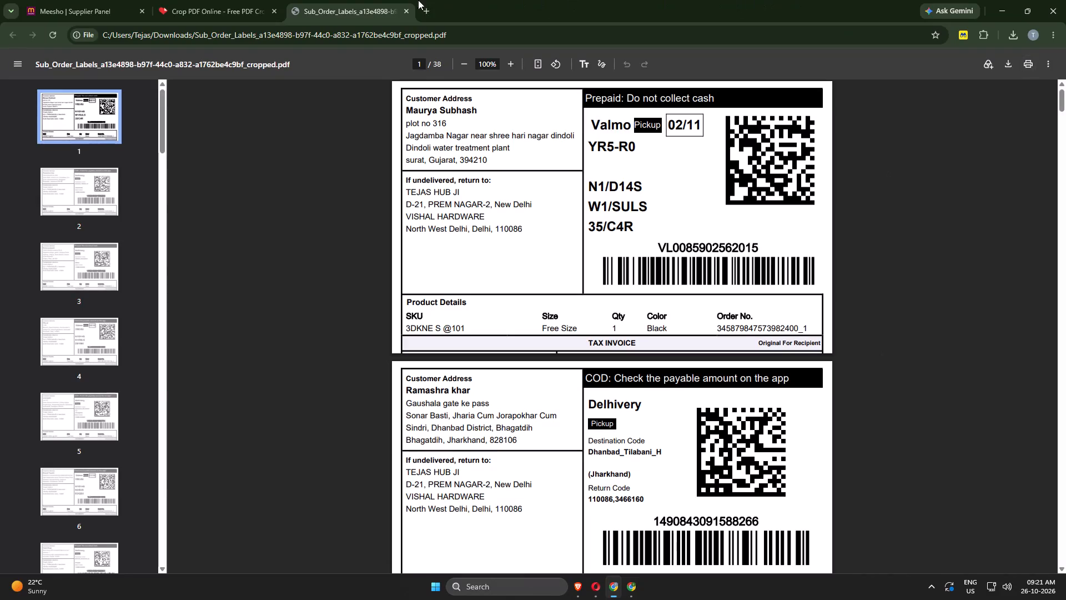
Close the Crop PDF tab and the cropped label PDF tab, leaving only the Meesho Supplier Panel open.
left_click(270, 10)
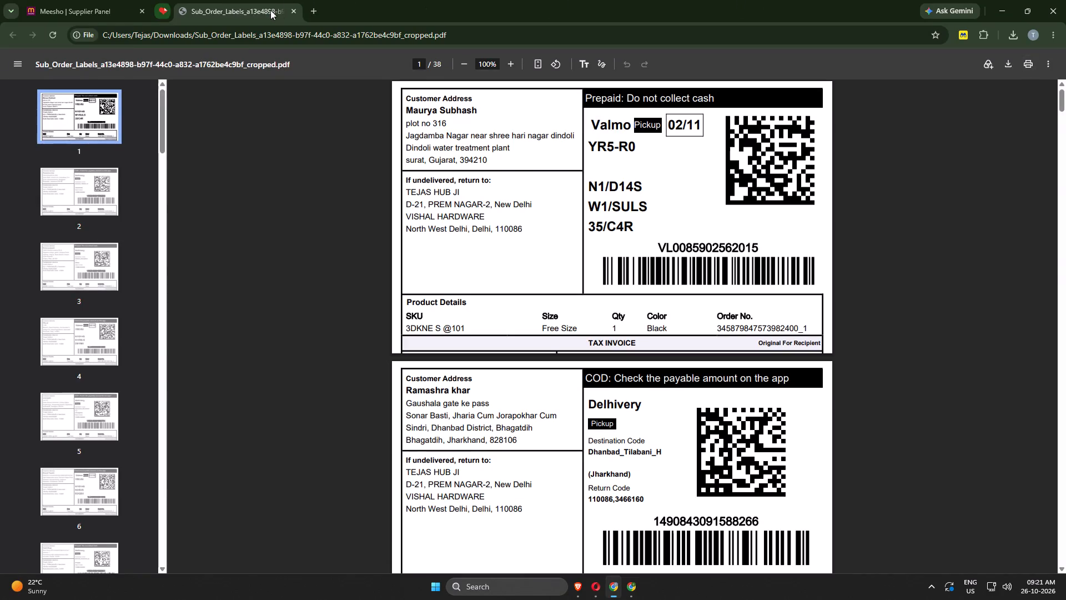
left_click(270, 10)
Open Download Labels from the TEJAS HUB JI home to-do list and refresh the Ready to Ship orders by switching to On Hold and back.
left_click(78, 144)
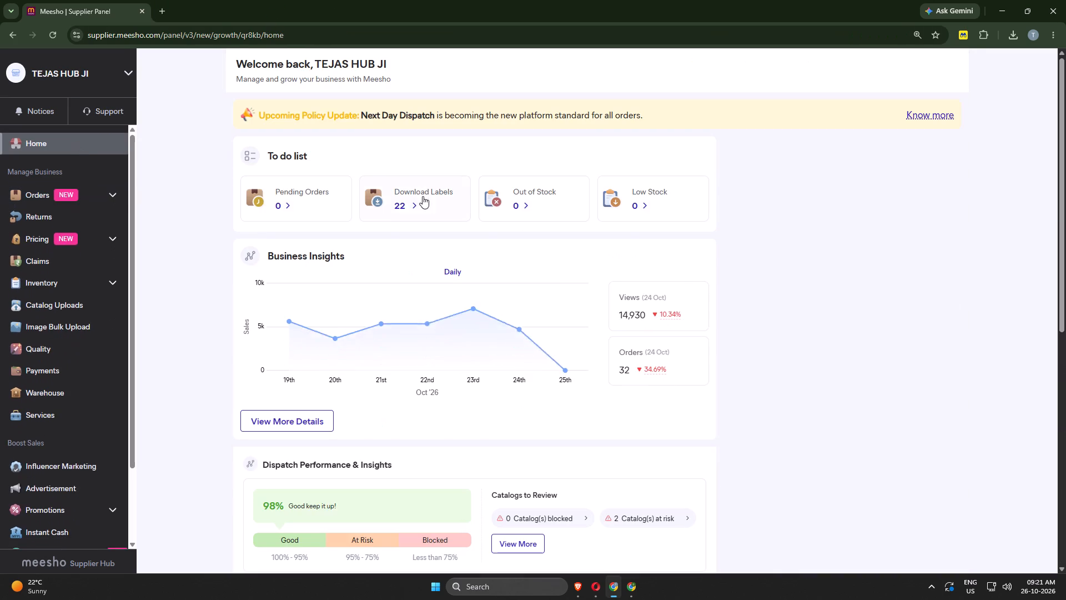
left_click(423, 198)
scroll(169, 321, "down", 1)
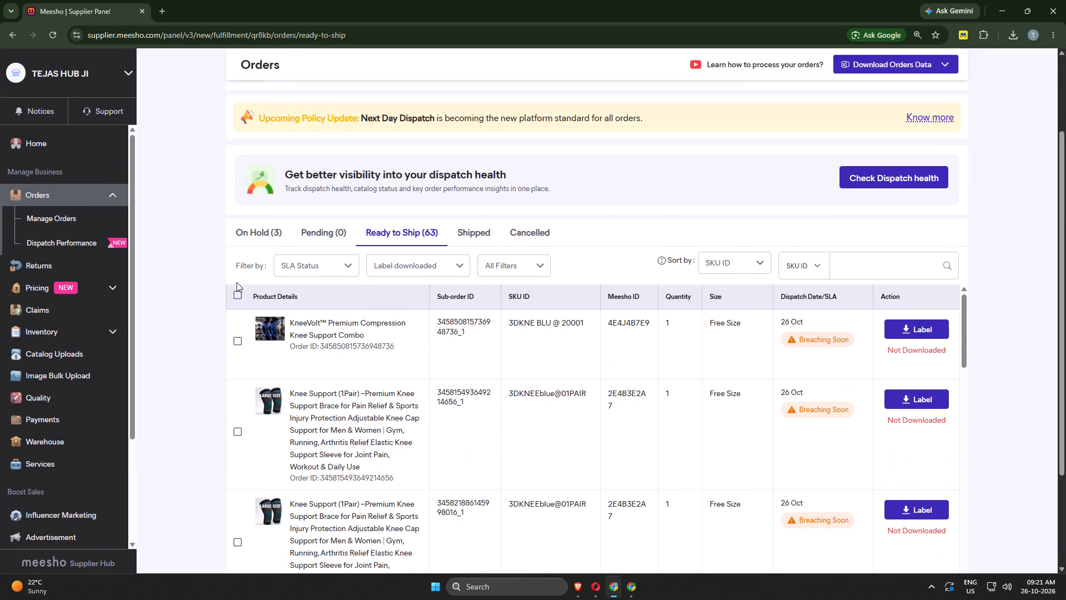
left_click(260, 227)
left_click(390, 233)
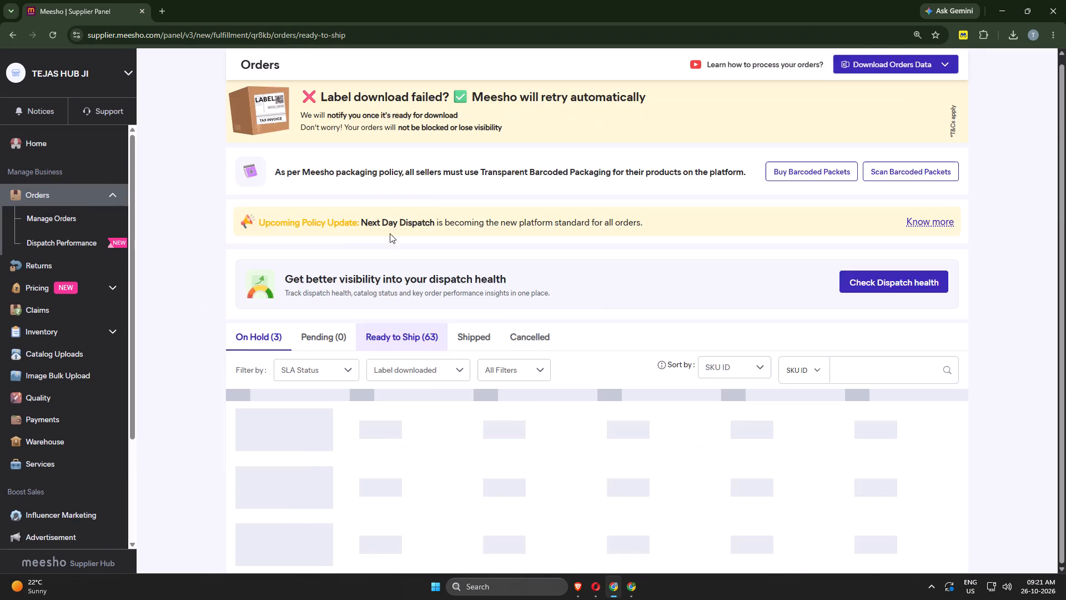
scroll(200, 246, "down", 1)
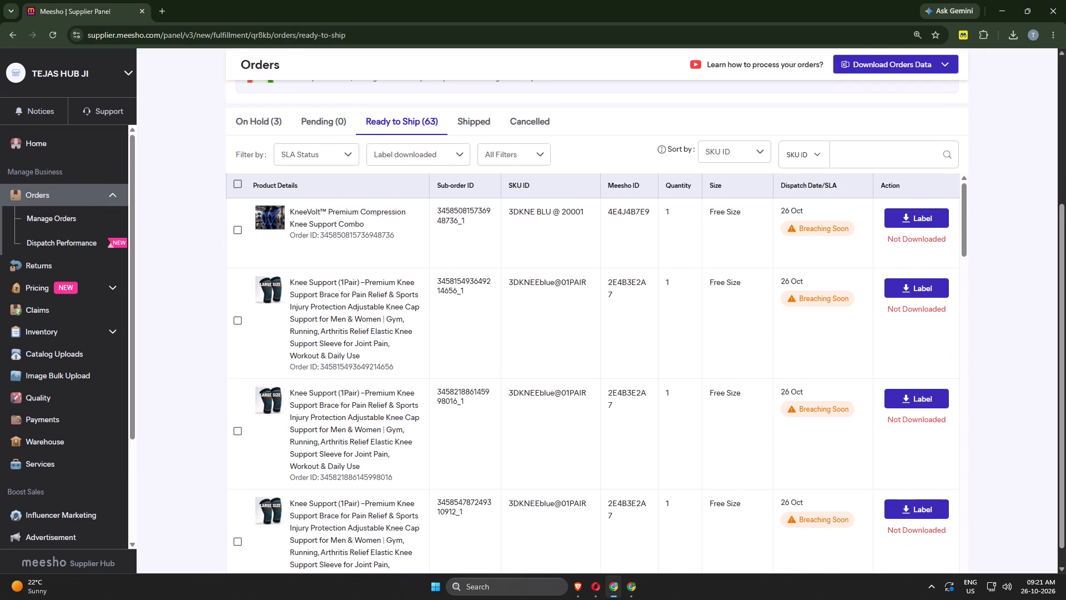
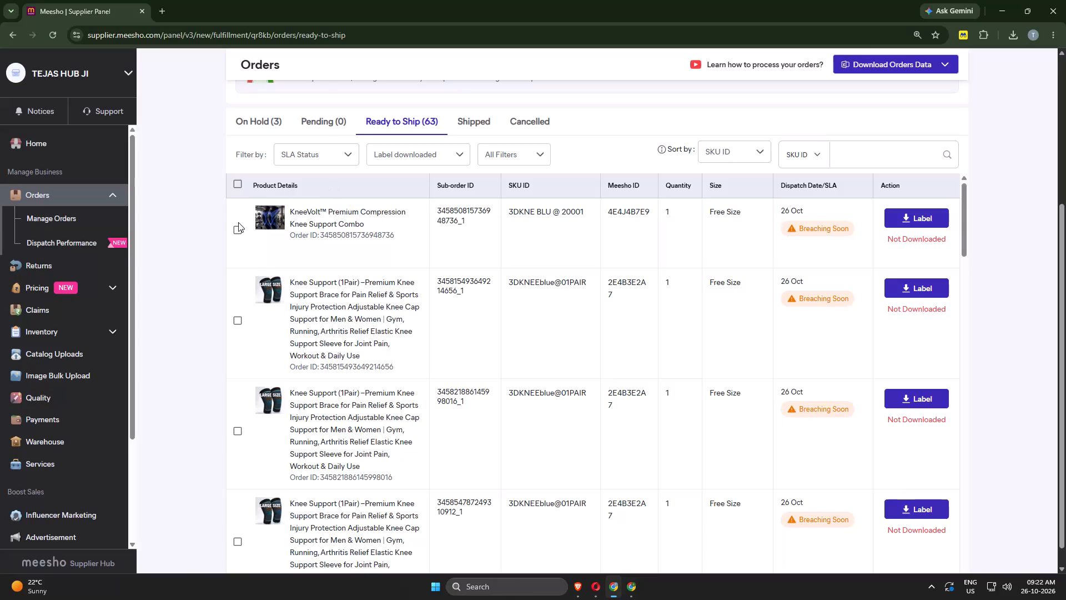
Reload the Ready to Ship orders by reopening Download Labels from the TEJAS HUB JI home to-do list.
left_click(35, 147)
left_click(414, 205)
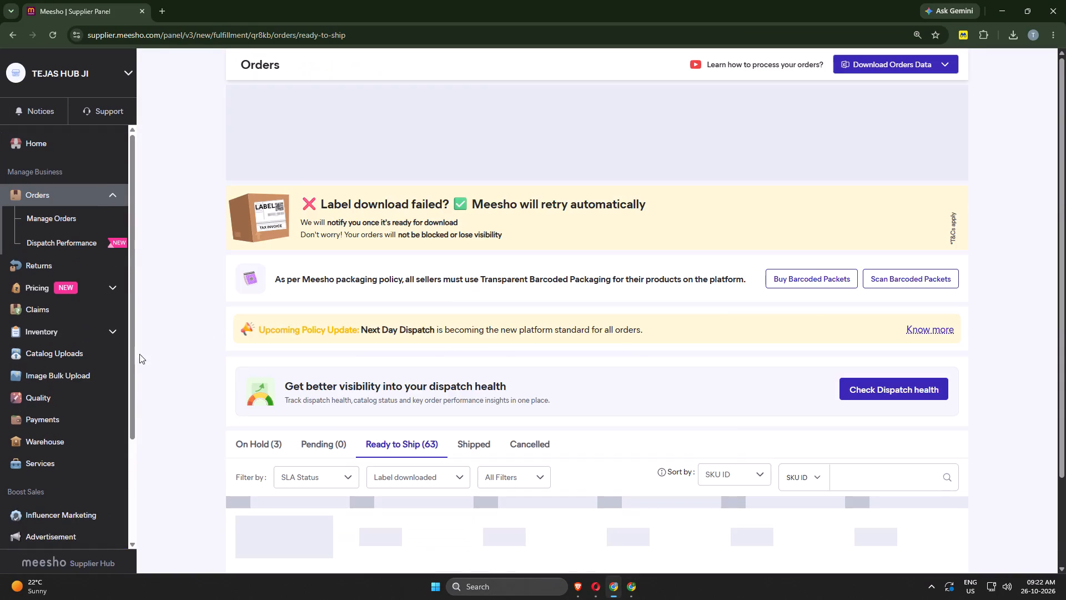
Select the first eight consecutive 3DKNEEblue@01PAIR knee support orders whose labels are not downloaded.
scroll(204, 335, "down", 2)
left_click(237, 318)
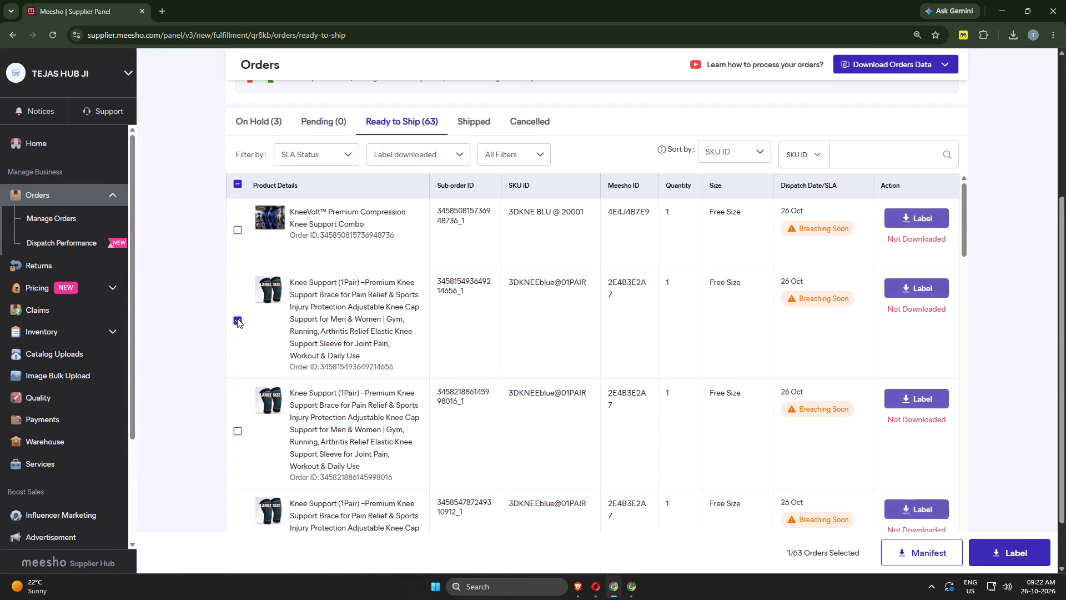
scroll(238, 358, "down", 1)
left_click(242, 317)
left_click(239, 429)
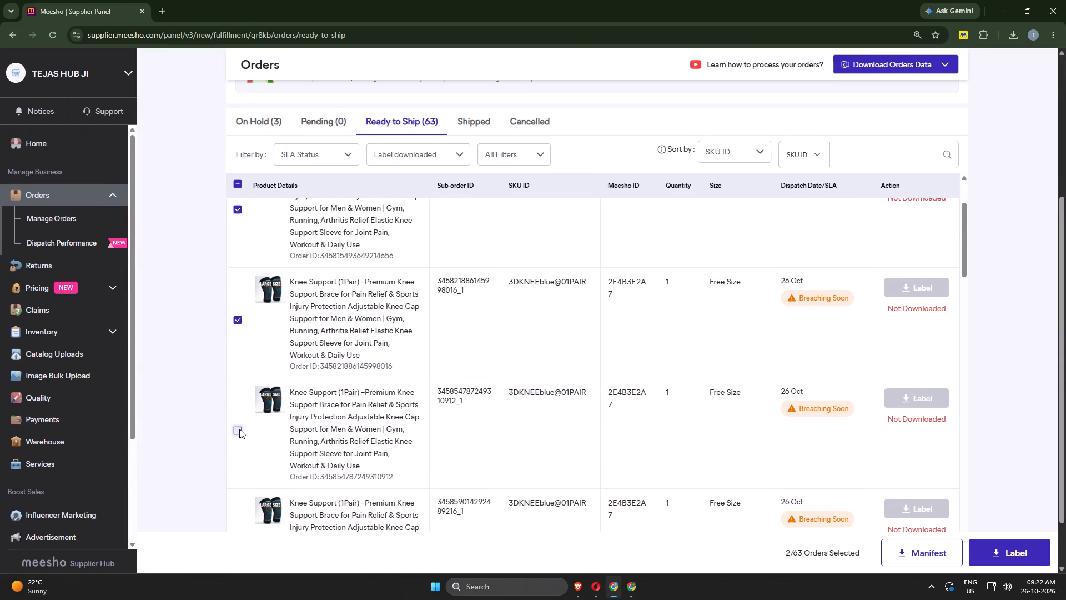
scroll(269, 399, "down", 1)
left_click(235, 430)
scroll(297, 396, "down", 1)
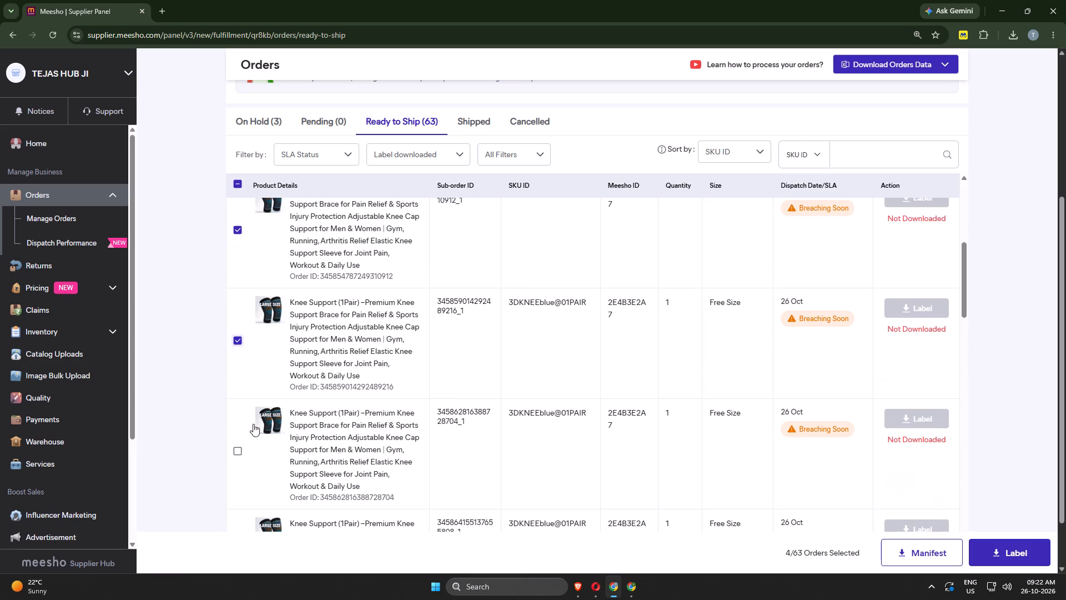
left_click(242, 429)
scroll(305, 407, "down", 1)
left_click(235, 430)
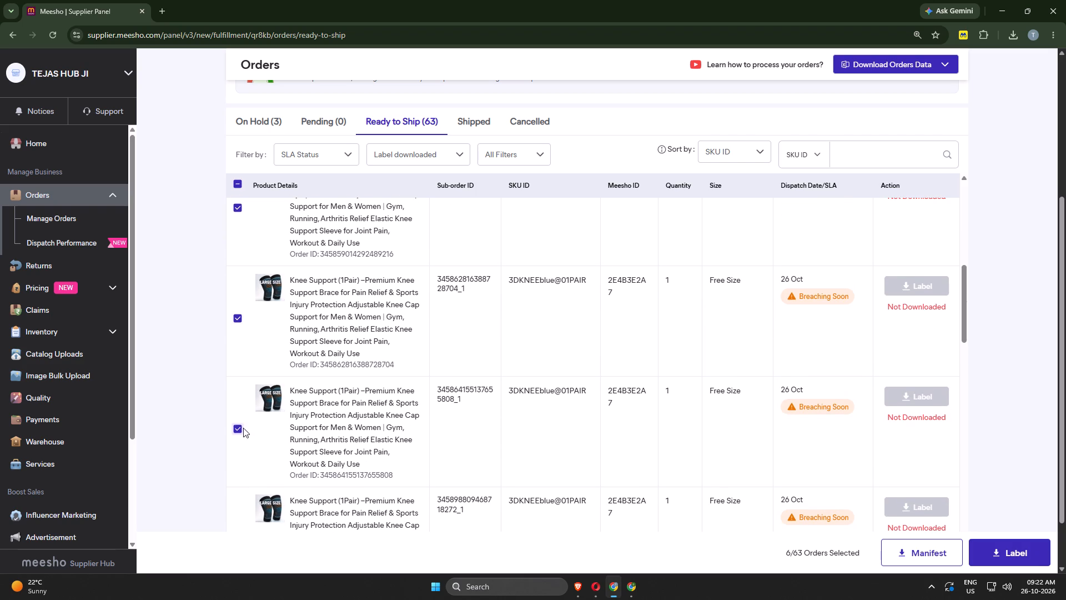
scroll(299, 401, "down", 1)
left_click(232, 428)
scroll(284, 414, "down", 1)
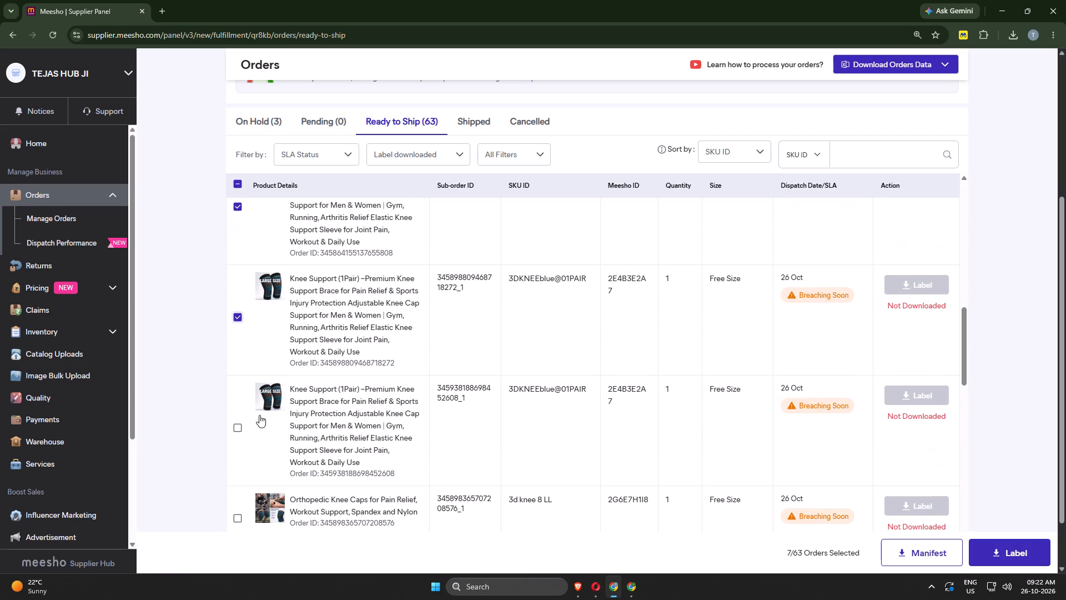
left_click(235, 428)
Add the two 3d knee 8 LL orthopedic knee cap orders to the selection.
scroll(325, 401, "down", 2)
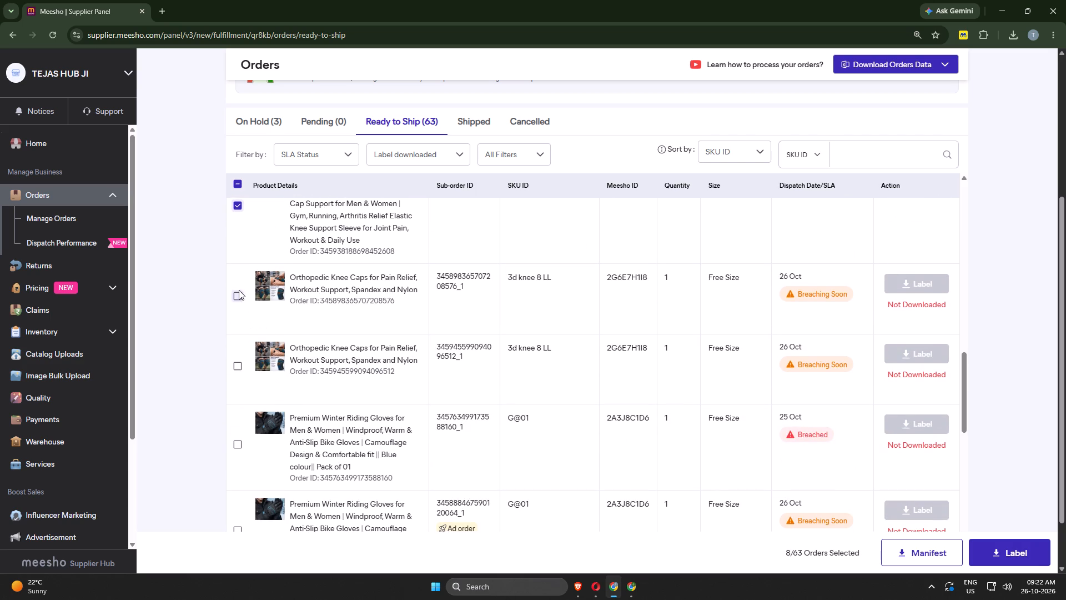
left_click(234, 293)
left_click(234, 372)
Add the three 3DKNEEblue@01PAIR ad sub-orders listed below the knee BLU @1 order to the selection.
scroll(326, 351, "down", 2)
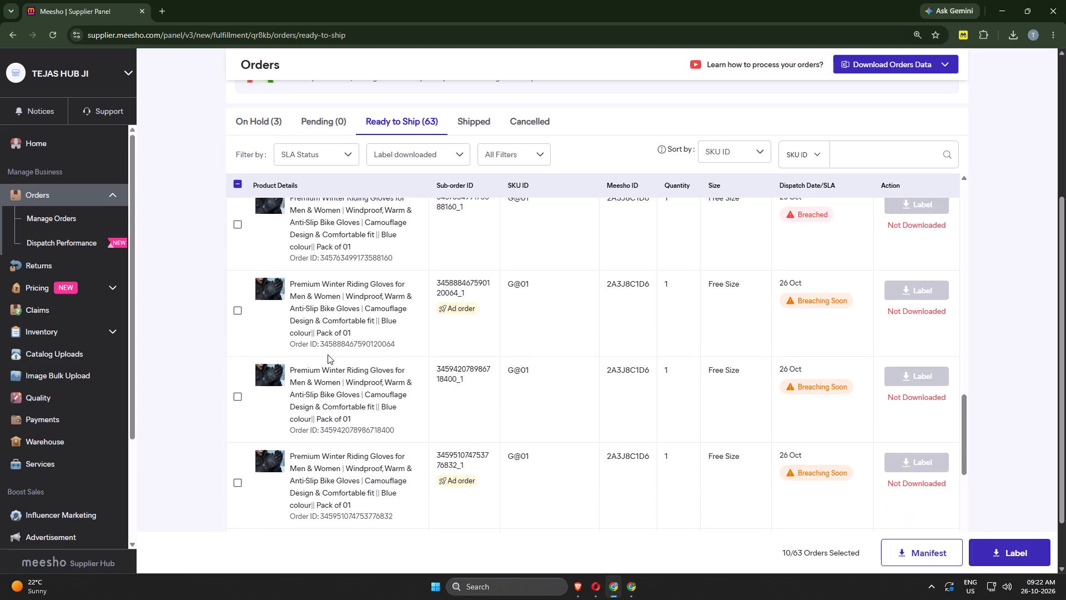
scroll(328, 357, "down", 4)
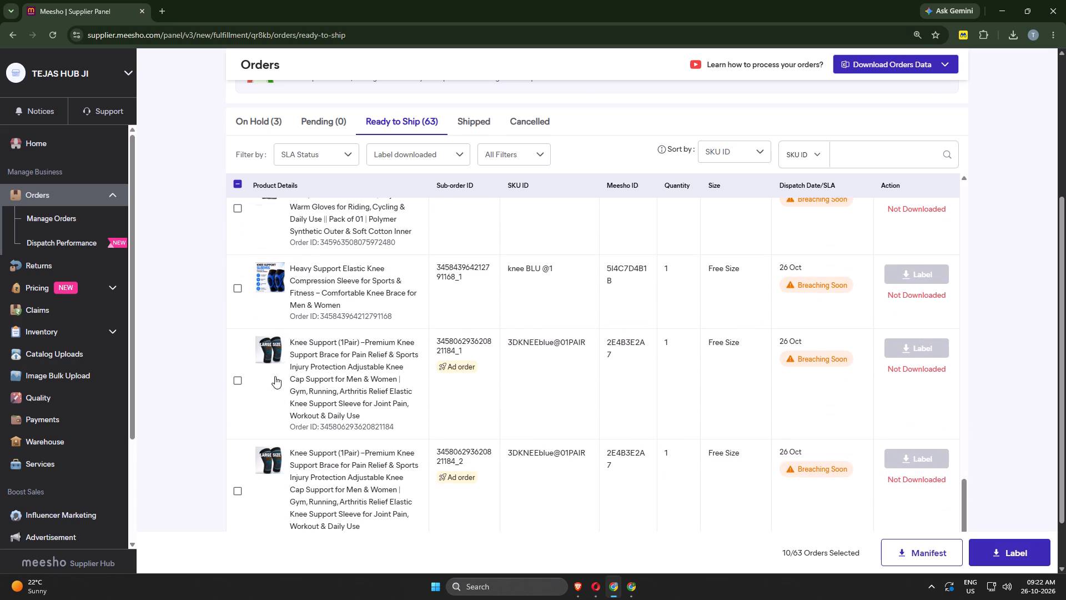
left_click(239, 384)
scroll(346, 366, "down", 1)
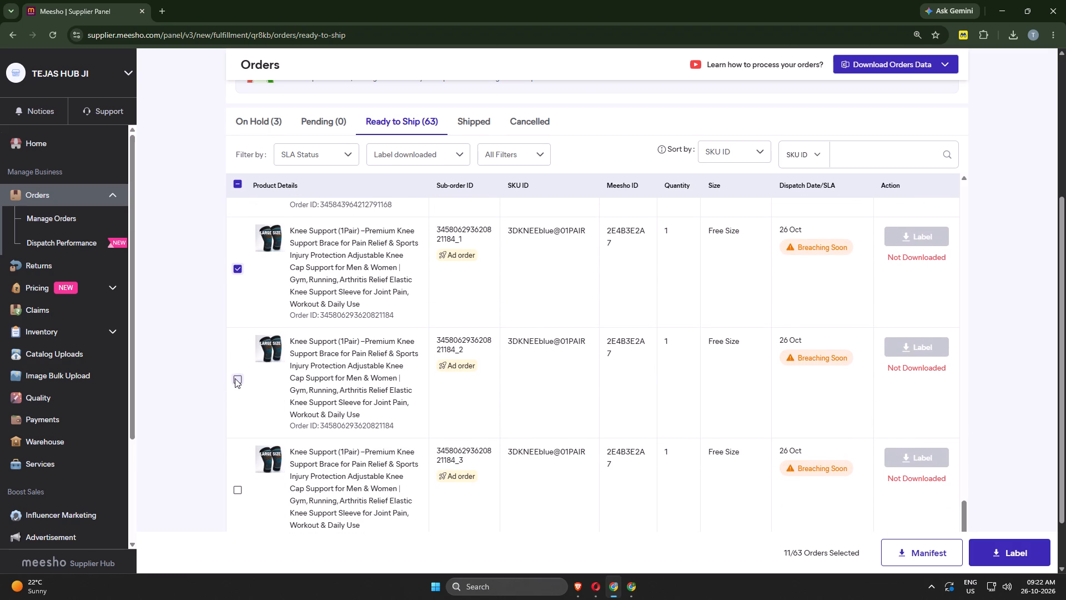
left_click(237, 379)
scroll(355, 371, "down", 2)
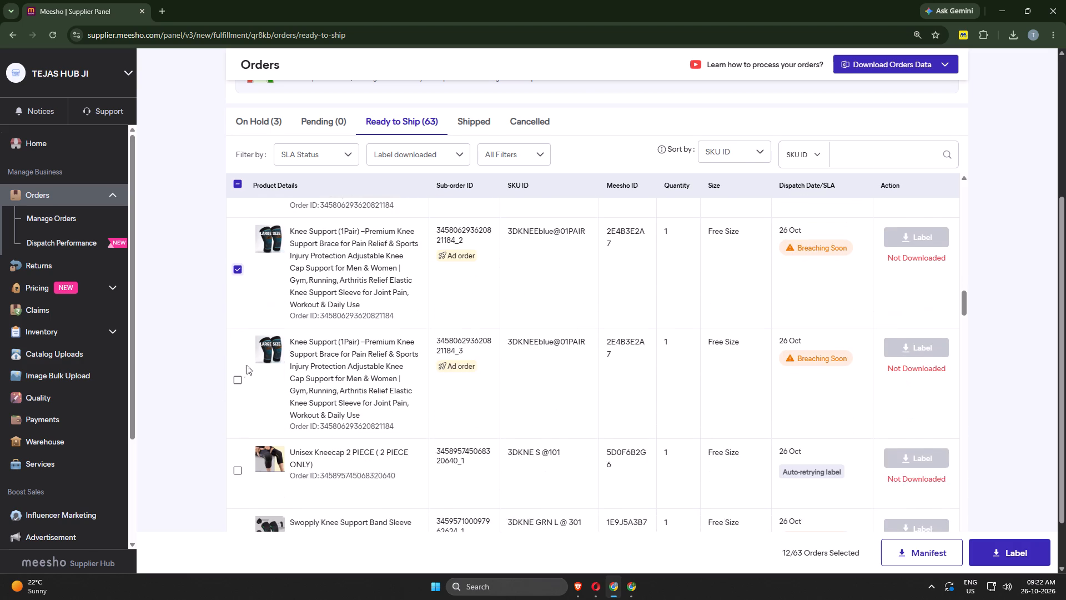
left_click(239, 359)
Check the remaining orders in the list and generate shipping labels for the 13 selected knee support orders.
scroll(413, 366, "down", 2)
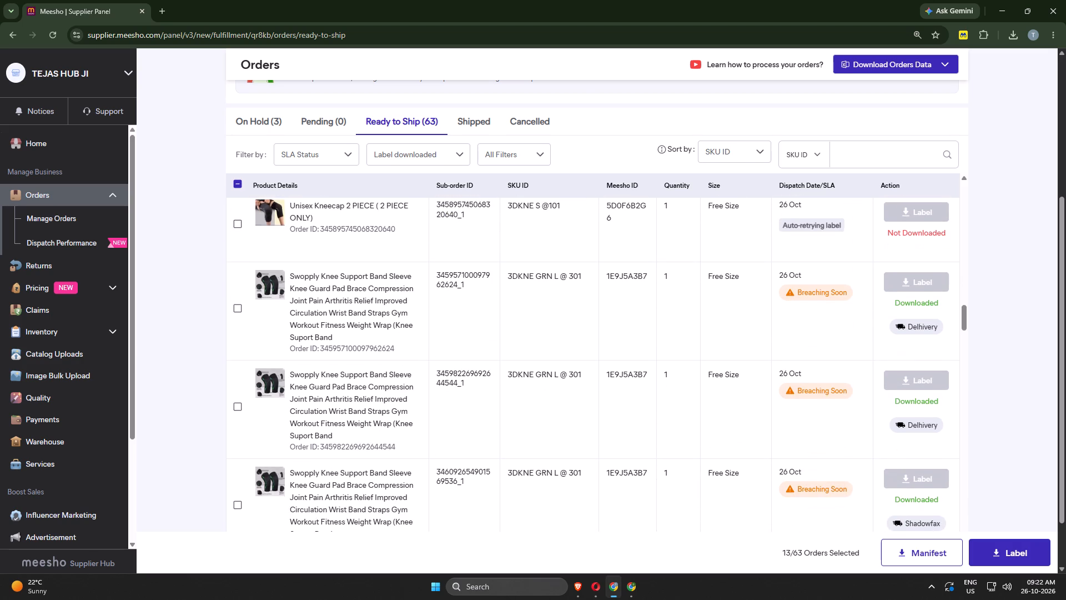
scroll(406, 377, "down", 1)
scroll(406, 377, "up", 17)
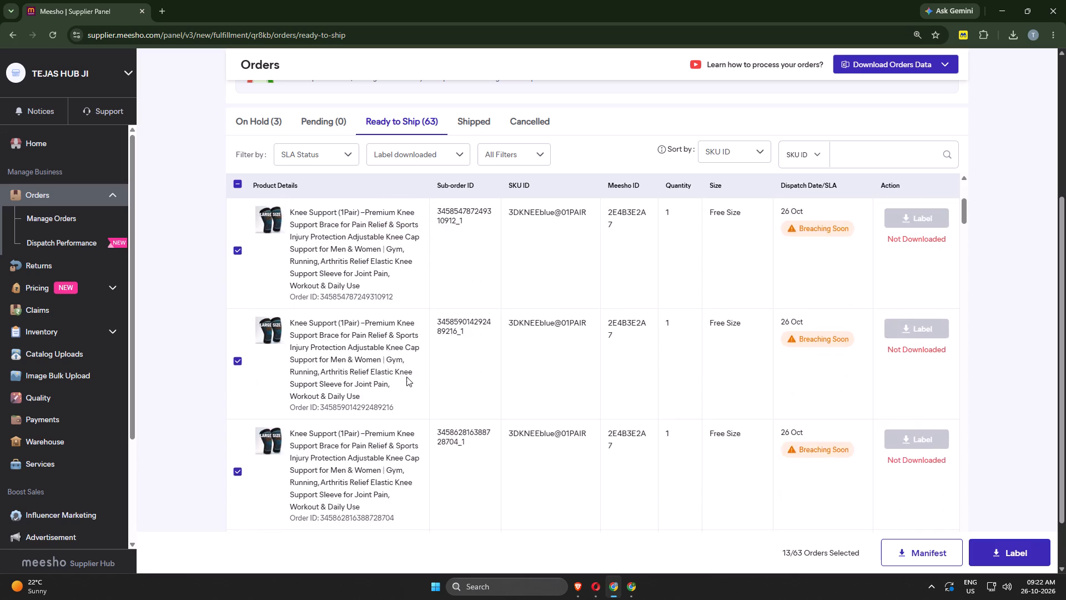
scroll(406, 377, "up", 7)
left_click(994, 553)
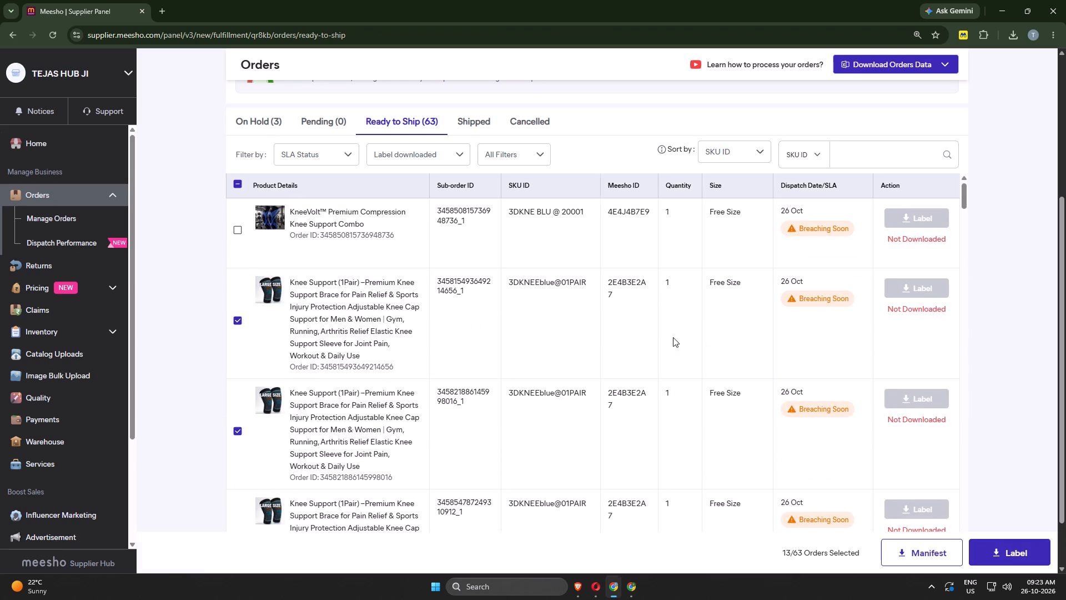
Open the iLovePDF Crop PDF page in a new tab and return to the Meesho Supplier Panel.
left_click(160, 14)
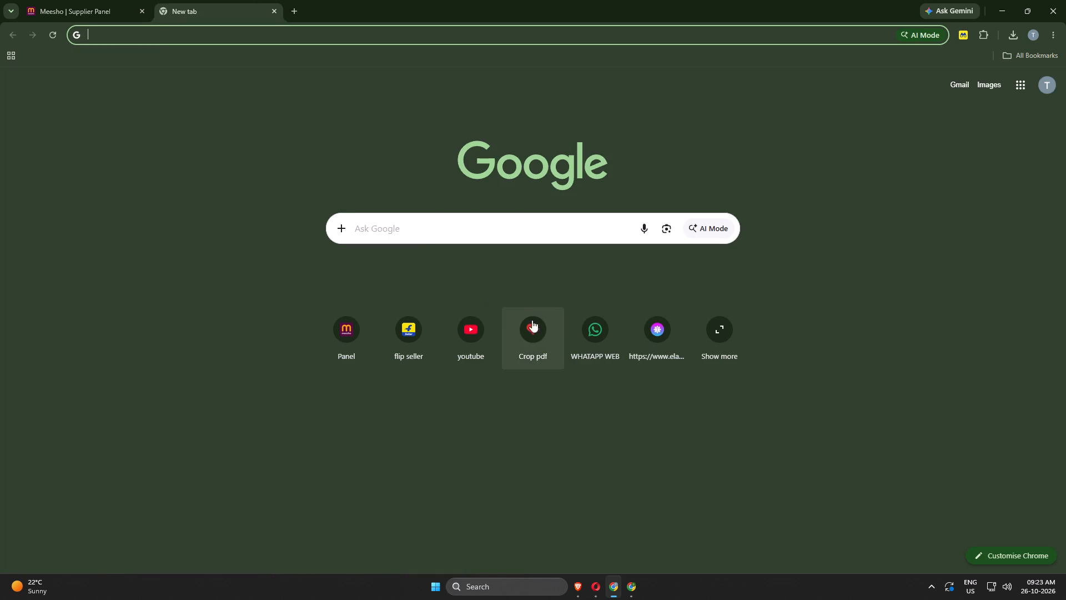
left_click(550, 338)
left_click(92, 12)
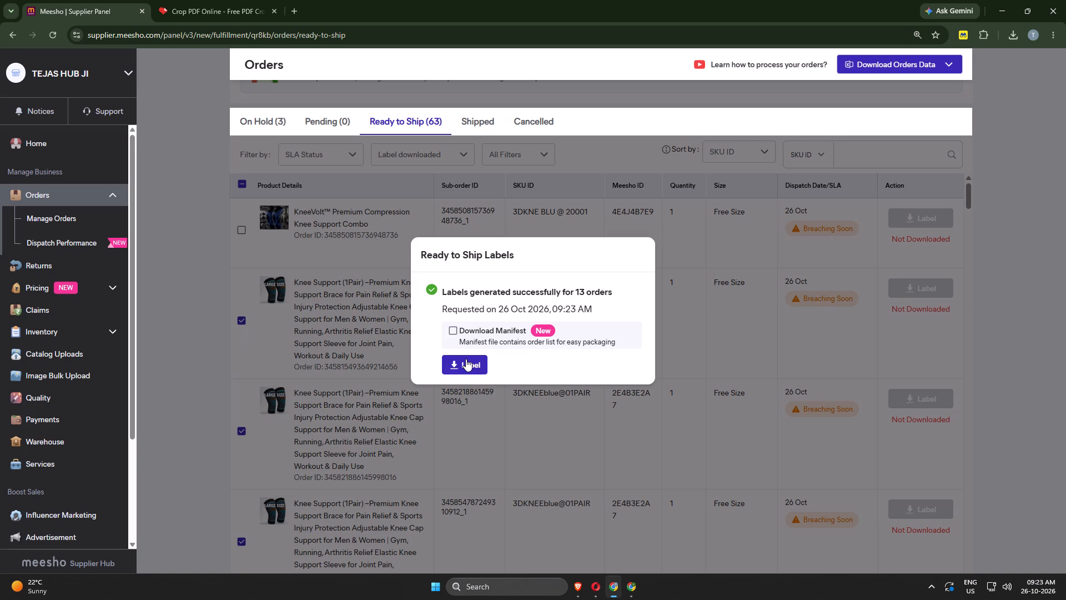
Download the generated label PDF without the manifest and load it into the iLovePDF Crop PDF page.
left_click(466, 359)
left_click(224, 3)
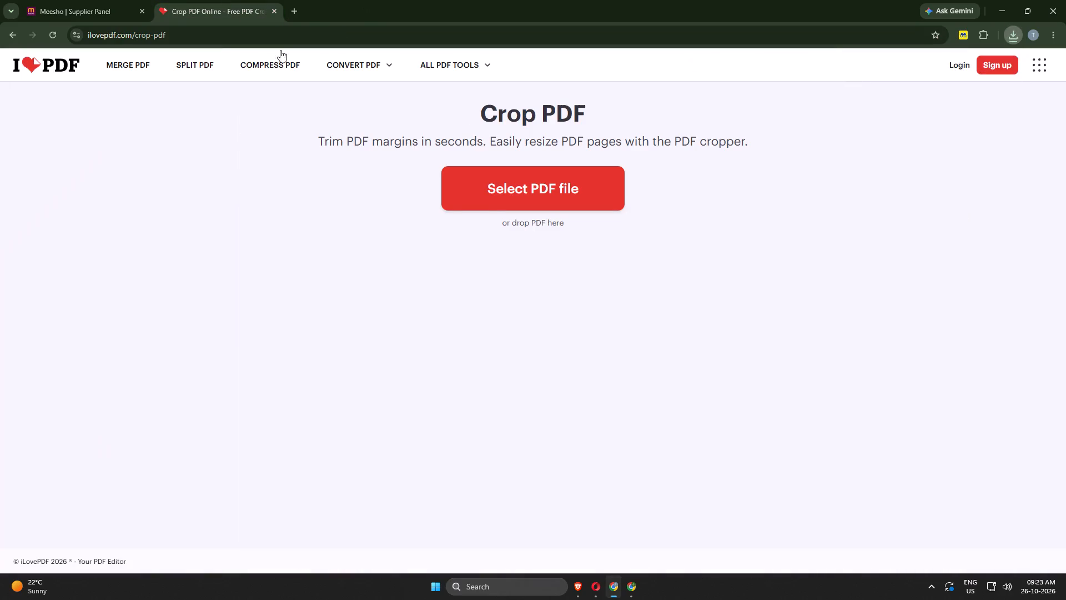
left_click(1012, 33)
left_click_drag(926, 88, 788, 167)
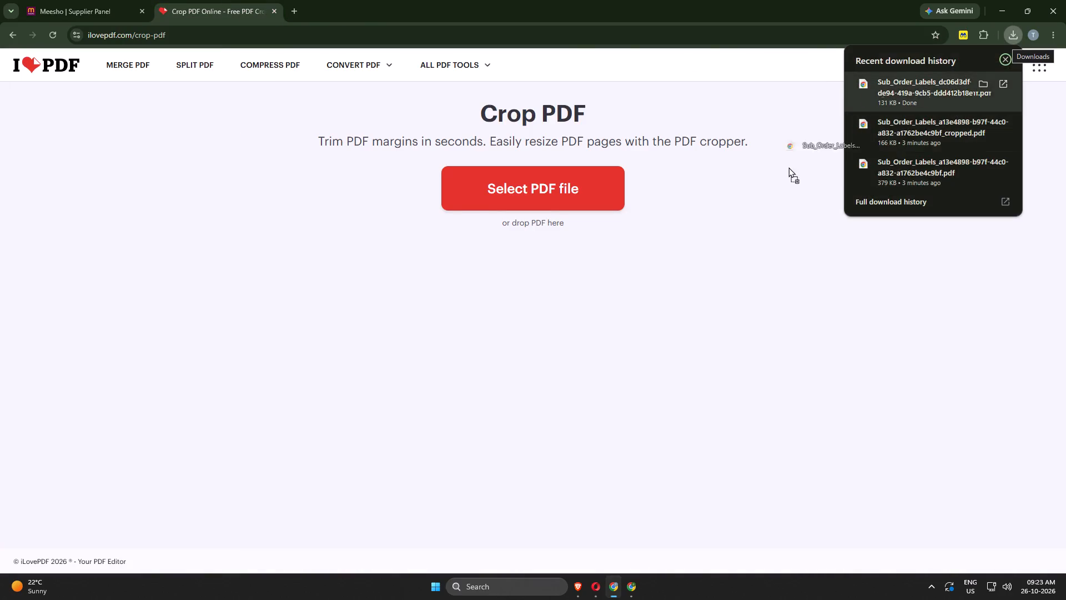
left_click_drag(788, 167, 690, 224)
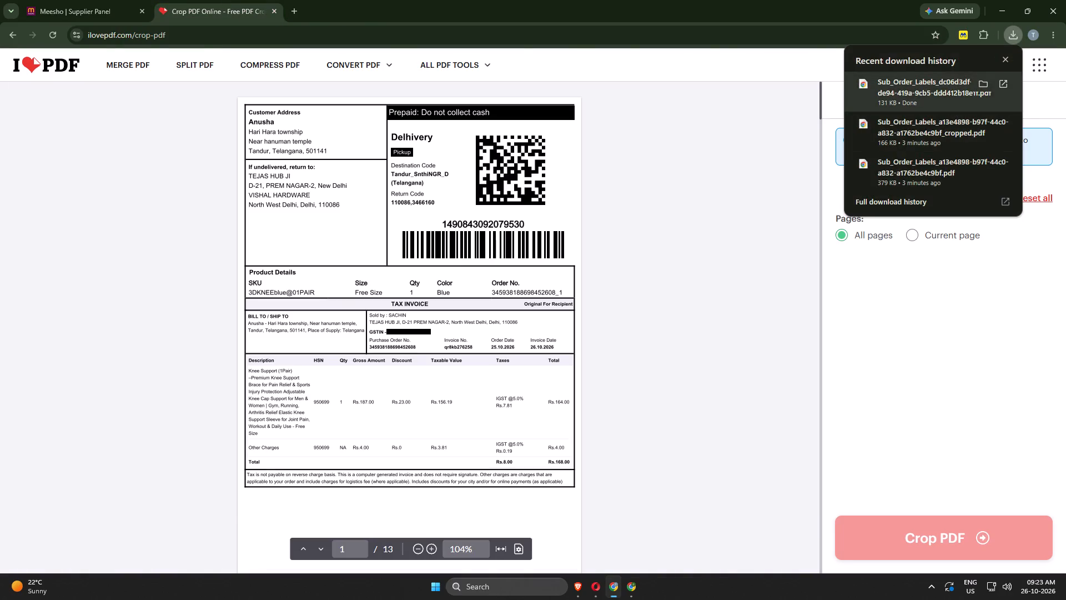
Crop all pages to the upper shipping label area down to the Tax Invoice heading and download the cropped PDF.
left_click_drag(238, 97, 630, 310)
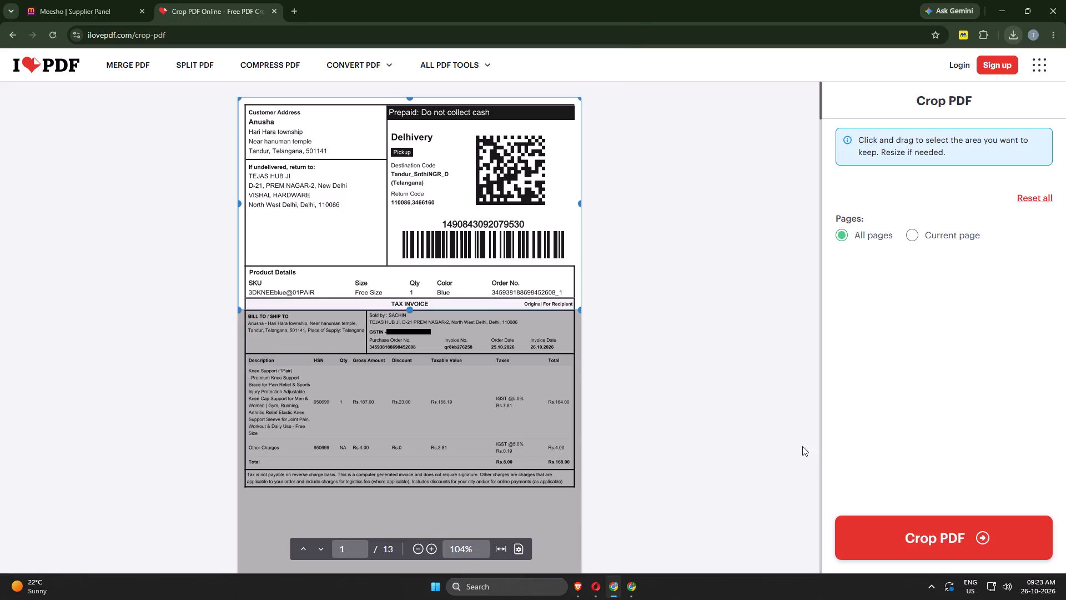
left_click(907, 531)
left_click(534, 215)
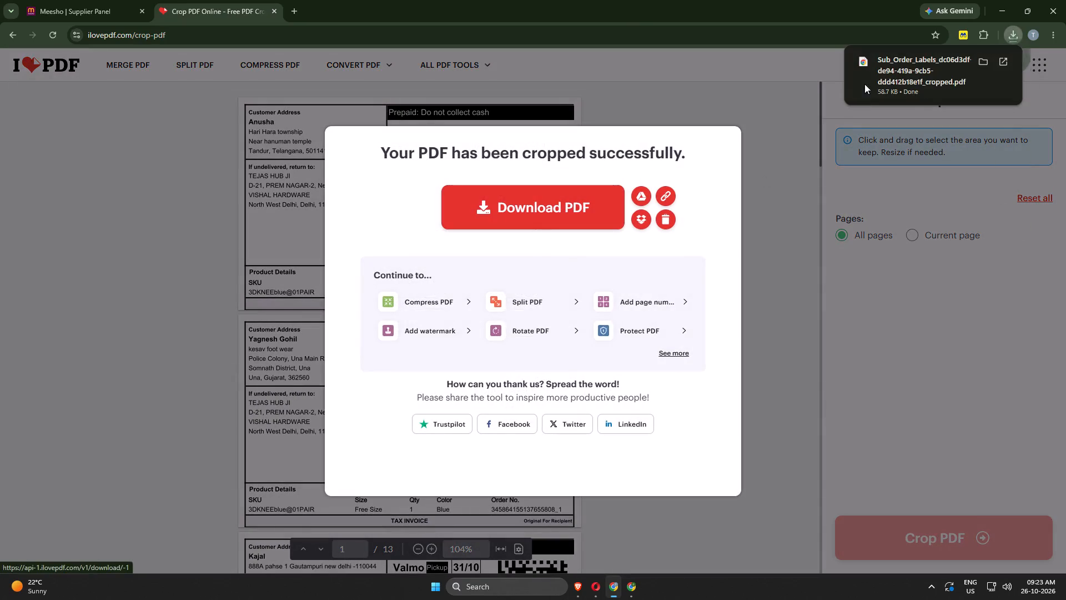
Open the downloaded cropped label PDF in a new tab and print it.
left_click_drag(901, 73, 699, 0)
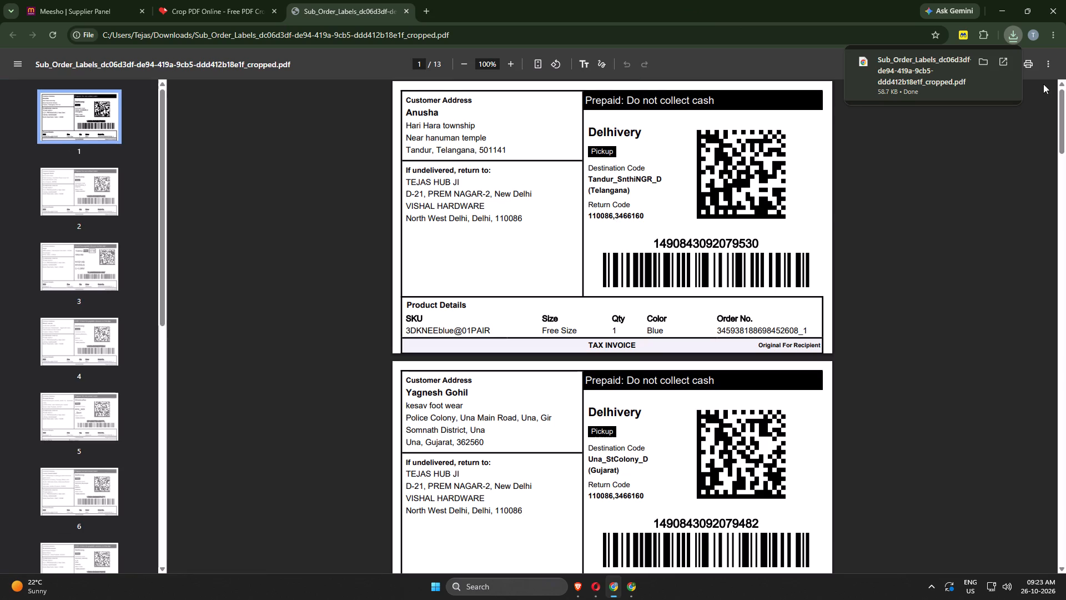
left_click(1034, 65)
left_click(807, 506)
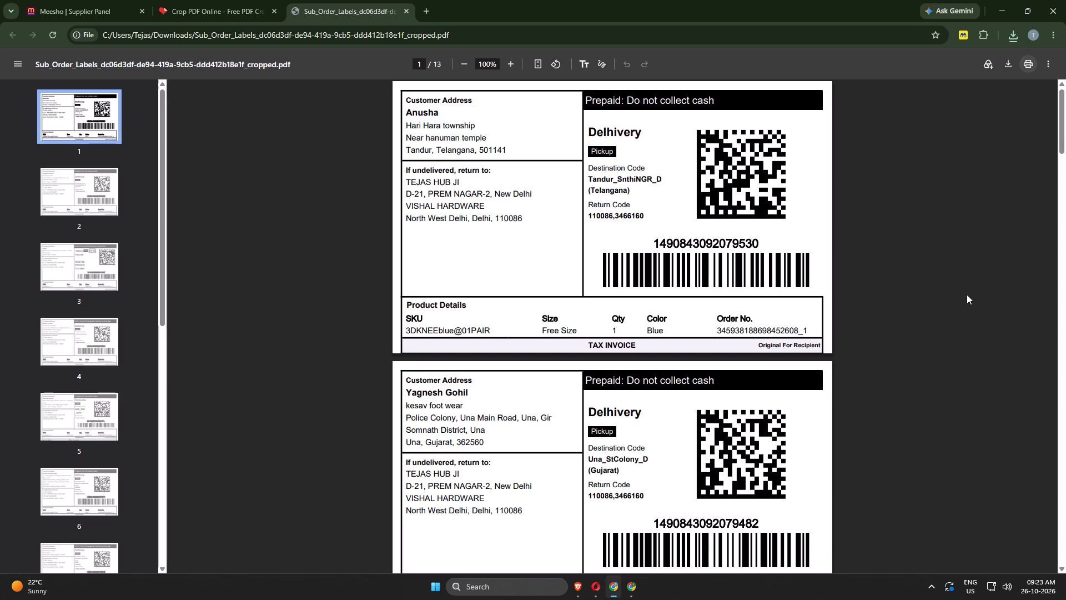
Close the Crop PDF tab and the cropped label PDF tab, leaving only the Meesho Supplier Panel open.
left_click(275, 13)
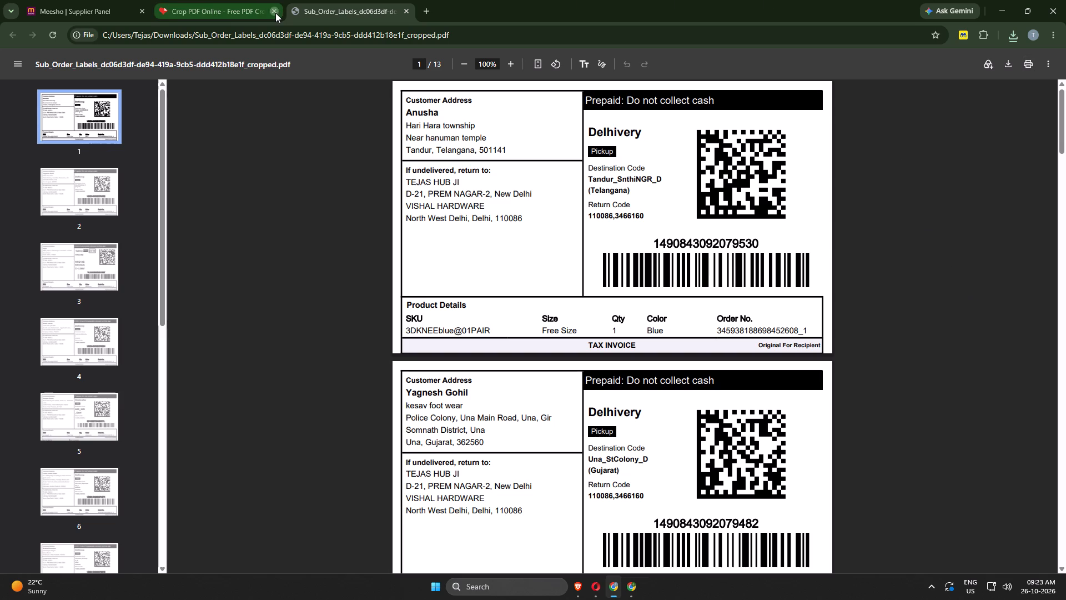
left_click(275, 13)
Open Download Labels again from the TEJAS HUB JI home to-do list.
left_click(102, 142)
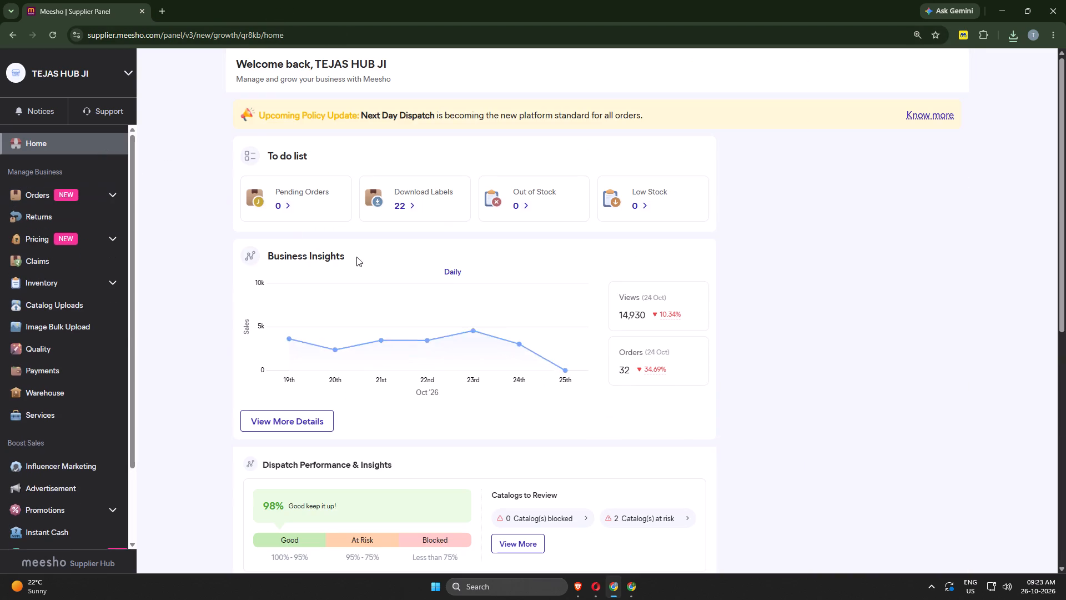
left_click(443, 203)
Select the five G@01 winter riding glove orders and the GloBlu&wht@01 winter gloves order.
scroll(184, 360, "down", 2)
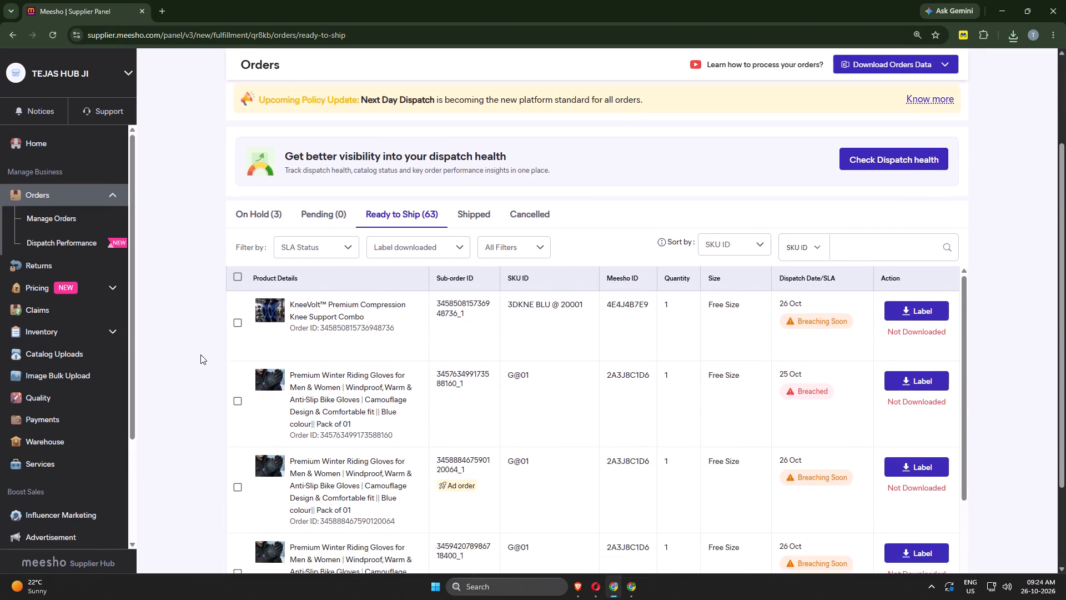
left_click(239, 303)
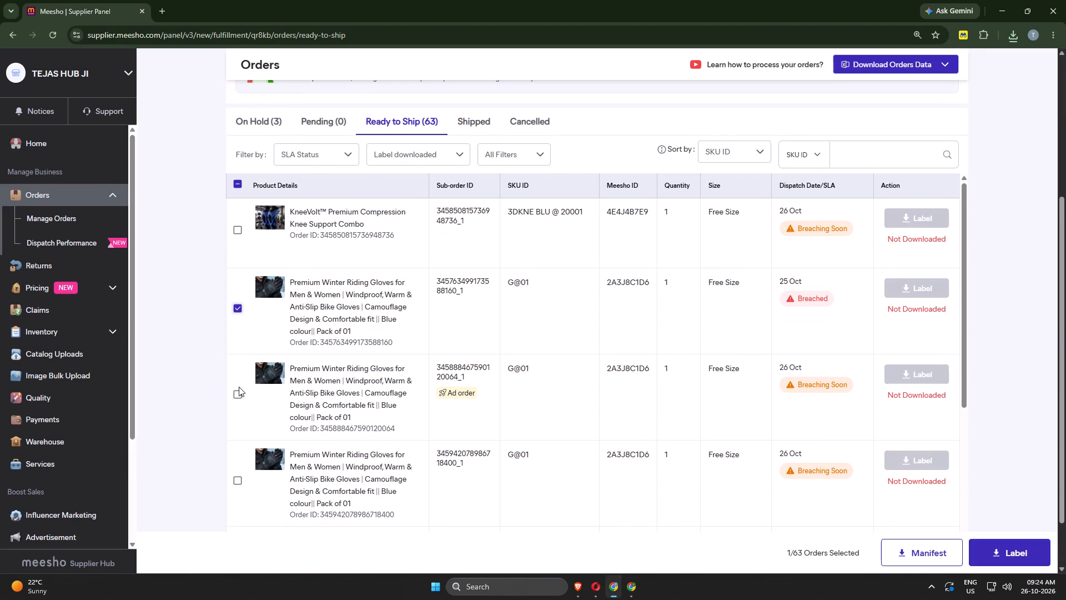
left_click(236, 396)
scroll(287, 394, "down", 1)
left_click(238, 367)
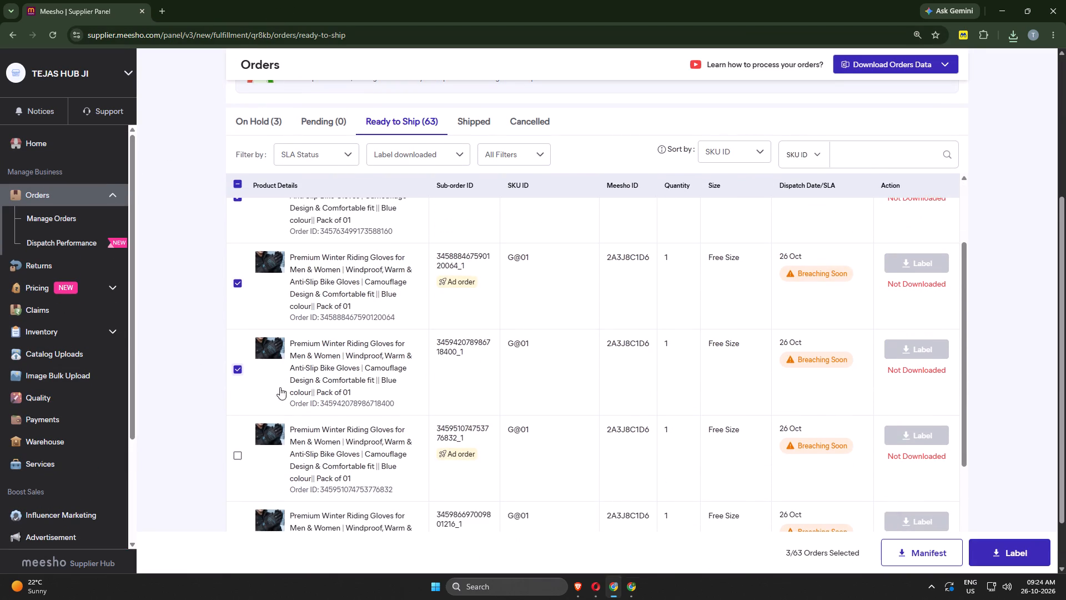
scroll(295, 391, "down", 1)
left_click(235, 343)
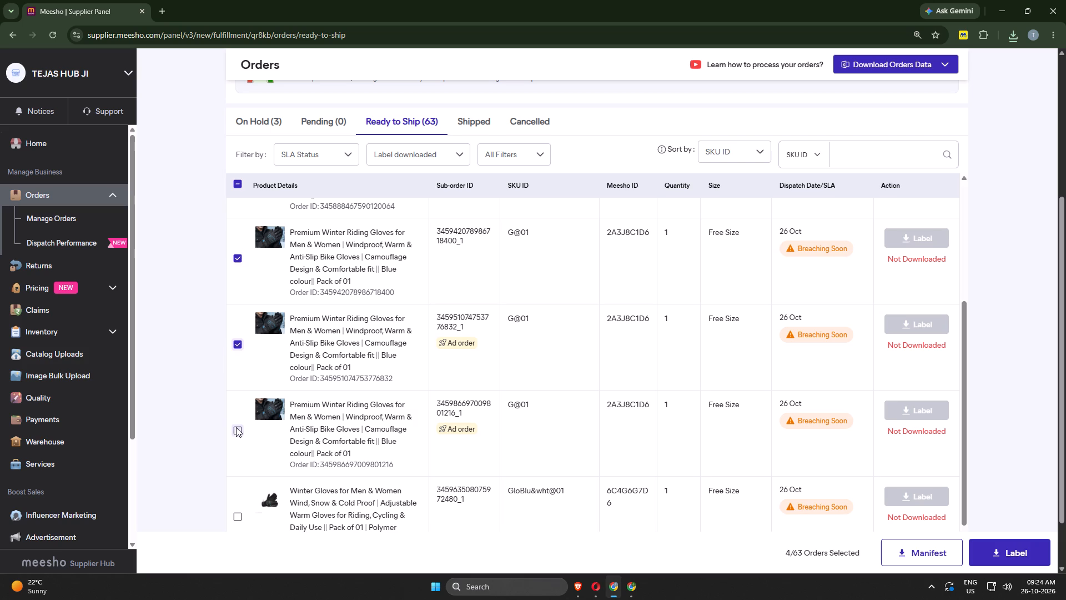
left_click(235, 429)
scroll(284, 413, "down", 1)
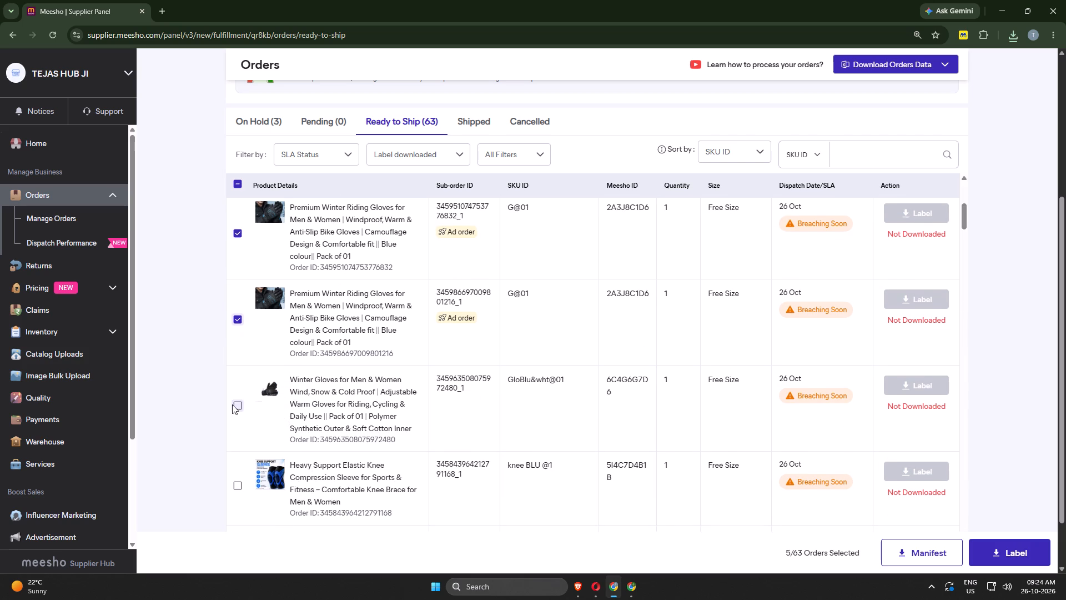
left_click(232, 404)
Check the orders below the gloves and generate shipping labels for the six selected glove orders.
scroll(349, 410, "down", 1)
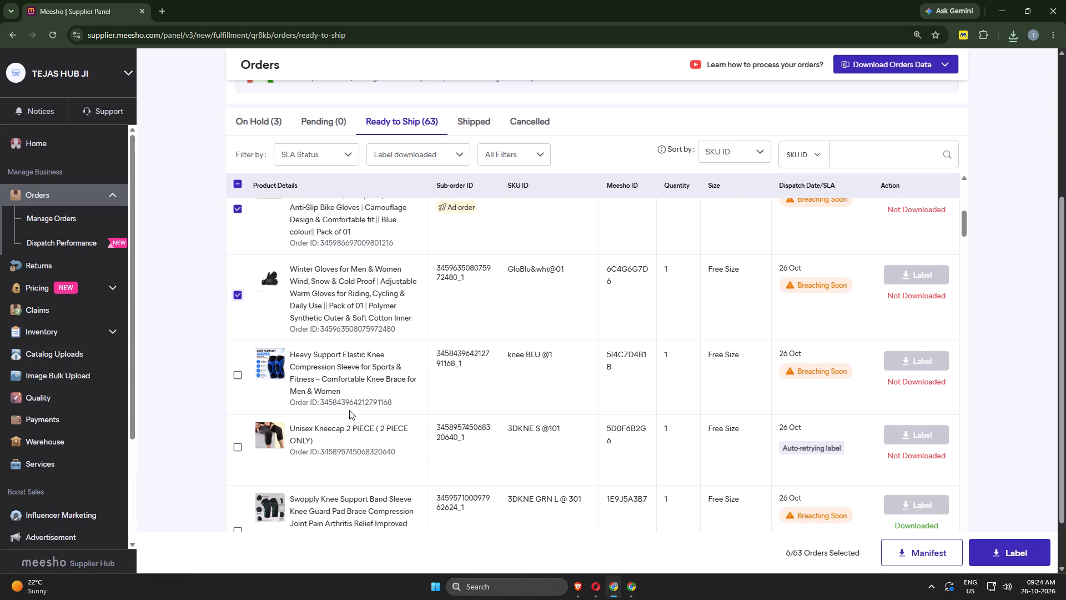
scroll(395, 420, "up", 3)
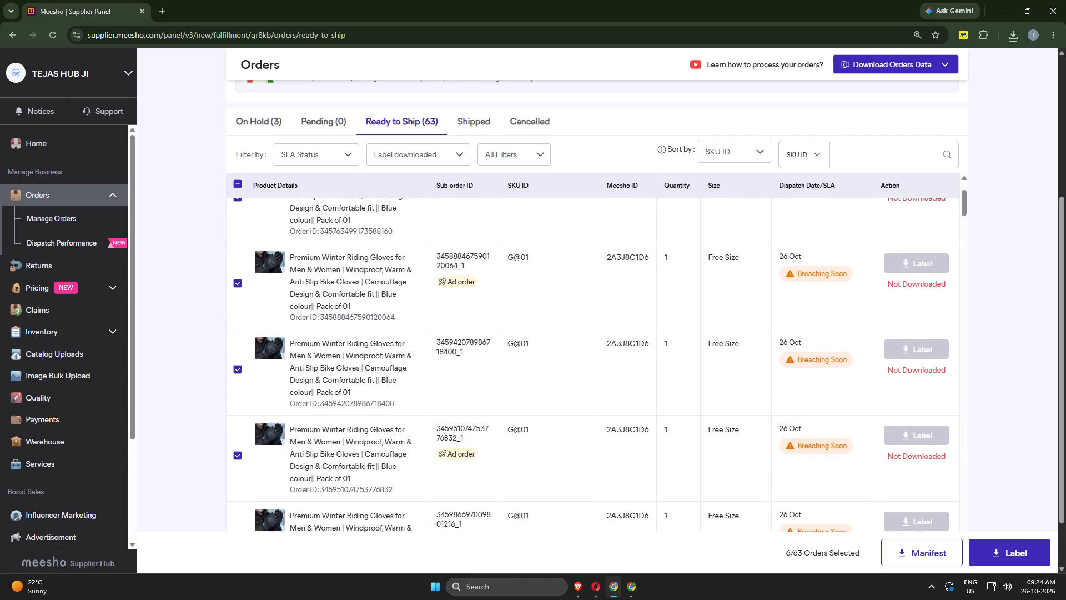
scroll(395, 420, "up", 4)
left_click(1030, 544)
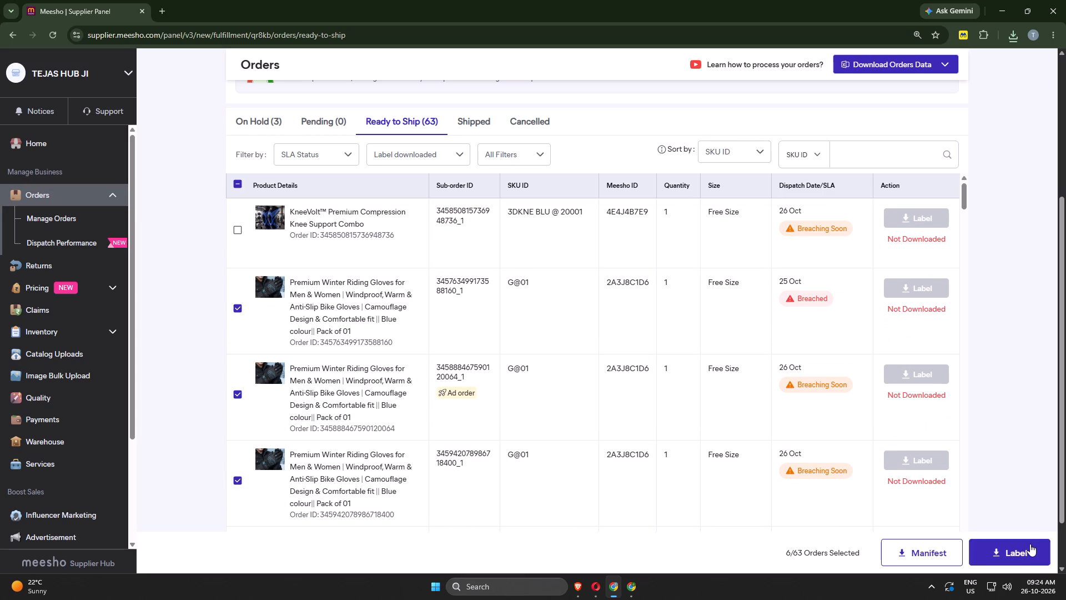
Open the iLovePDF Crop PDF page in a new tab and return to the Meesho Supplier Panel.
left_click(168, 14)
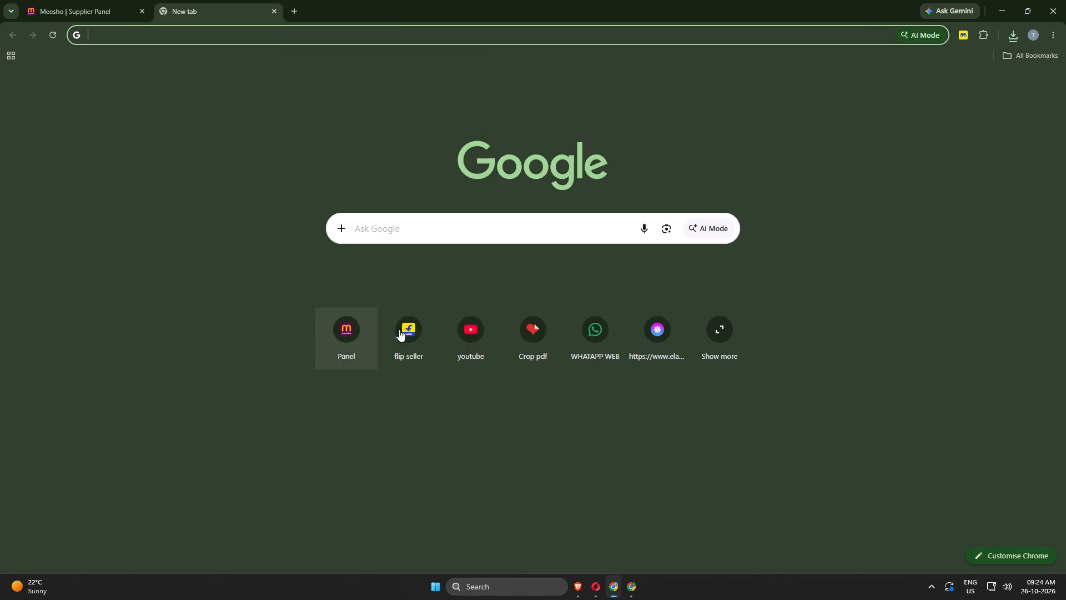
left_click(519, 336)
left_click(58, 9)
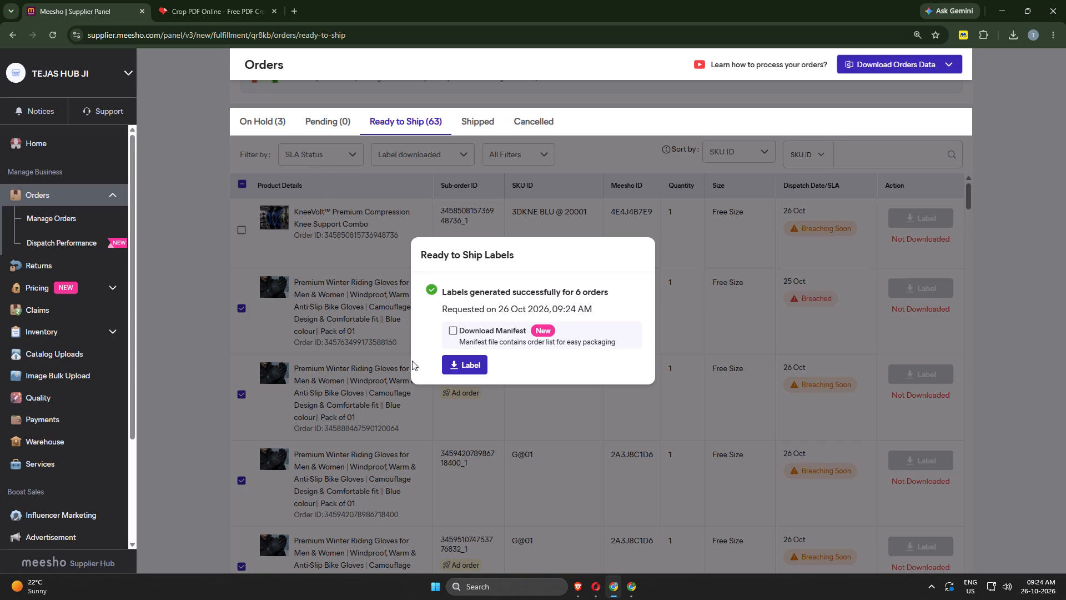
Download the label PDF for the six glove orders and load it into the iLovePDF Crop PDF page.
left_click(455, 366)
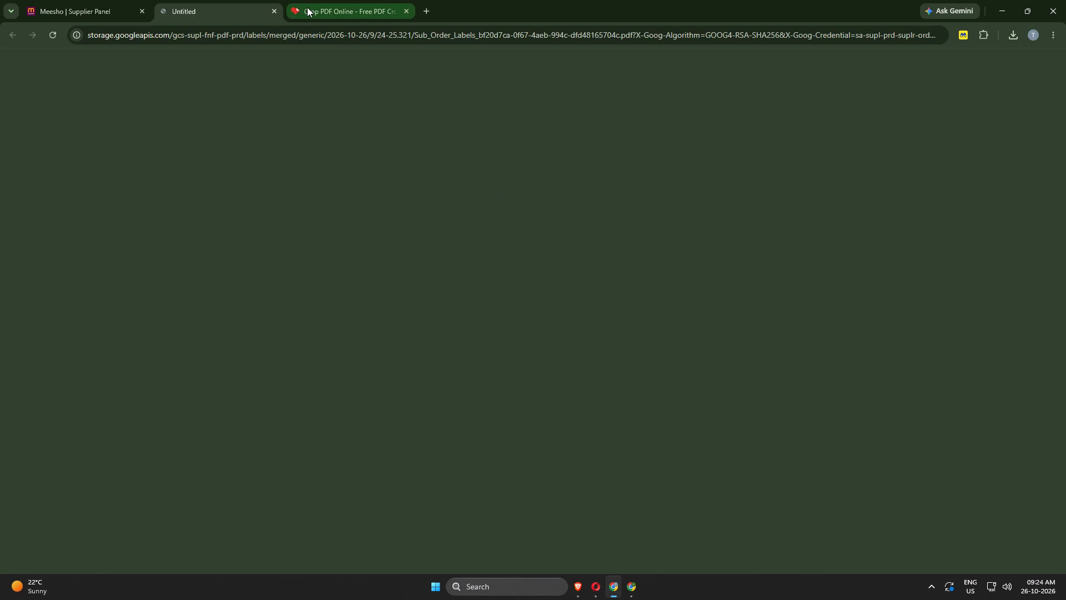
left_click(211, 7)
left_click(1017, 33)
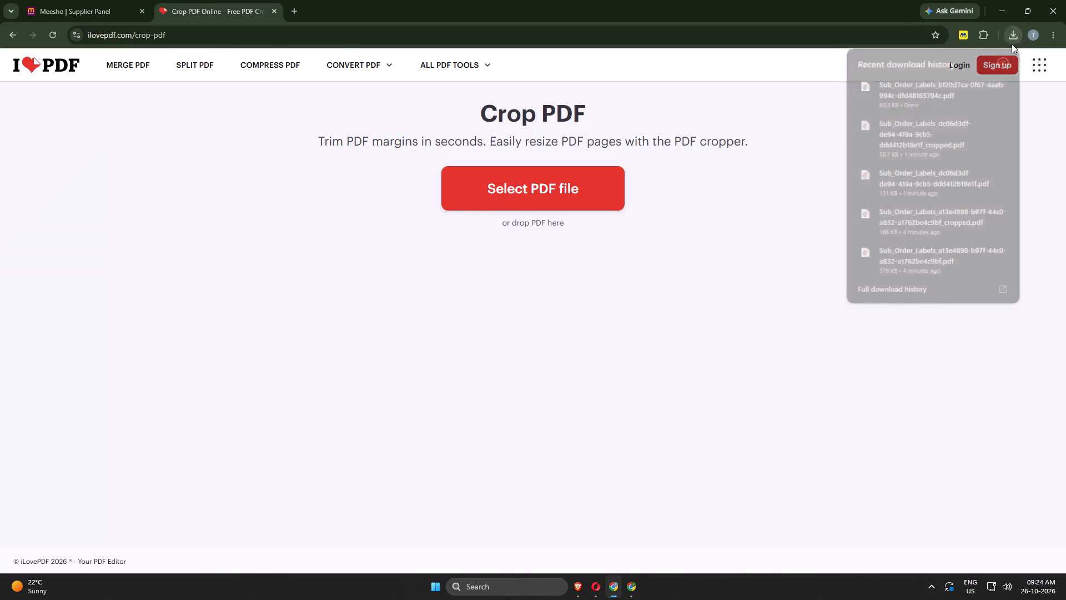
left_click_drag(919, 93, 668, 228)
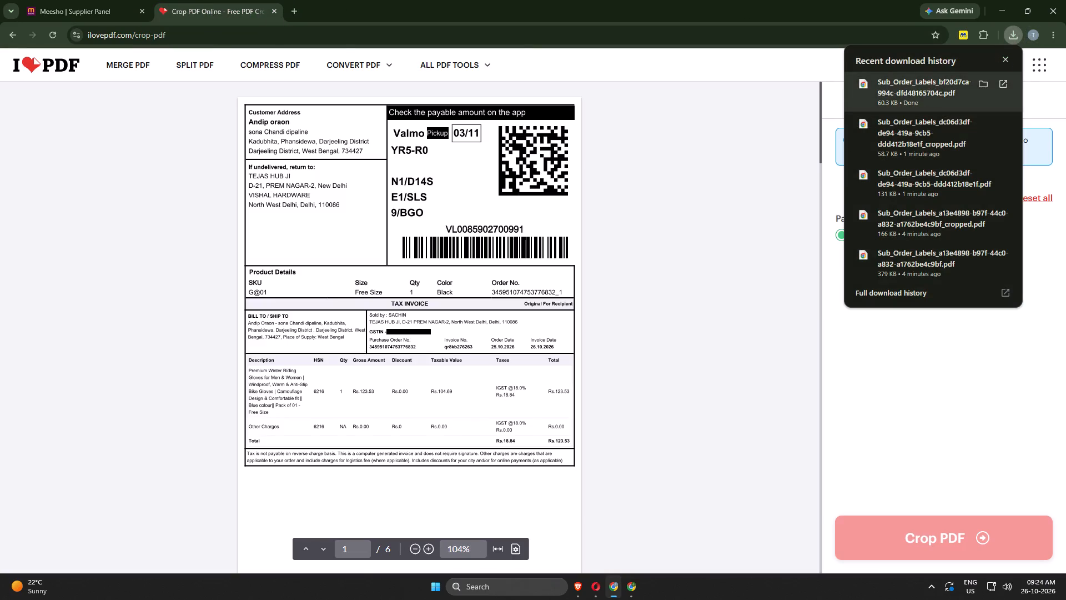
Crop all pages of the glove labels to the full-width upper section ending at the TAX INVOICE heading and download the cropped PDF.
left_click_drag(238, 99, 663, 310)
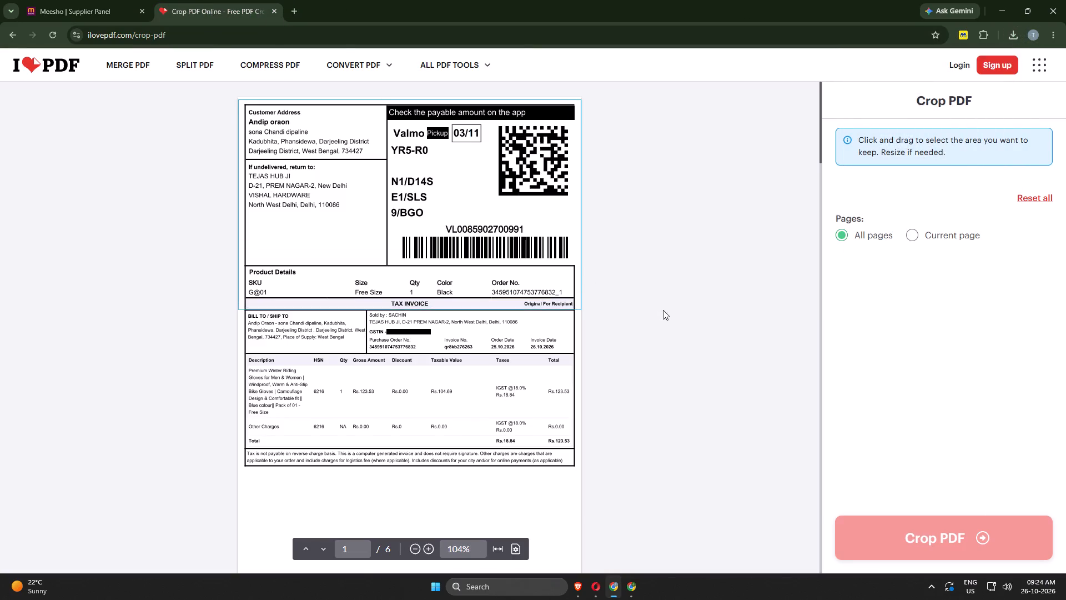
left_click_drag(663, 310, 663, 311)
left_click(946, 541)
left_click(520, 202)
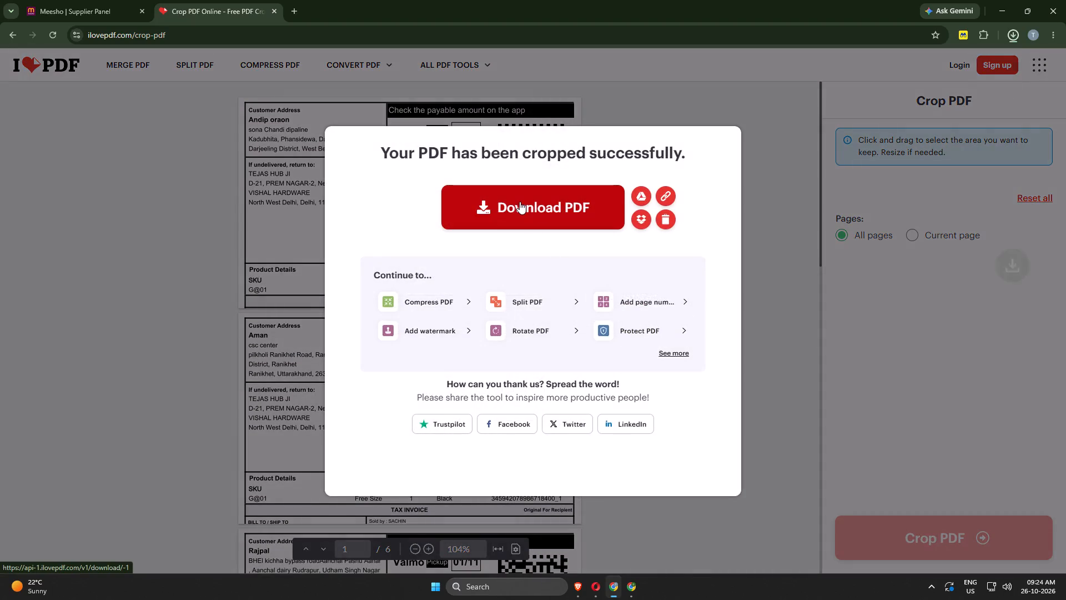
Open the cropped glove labels PDF in the browser, print it, and close the crop page and the PDF.
left_click_drag(933, 68, 714, 0)
left_click(1026, 62)
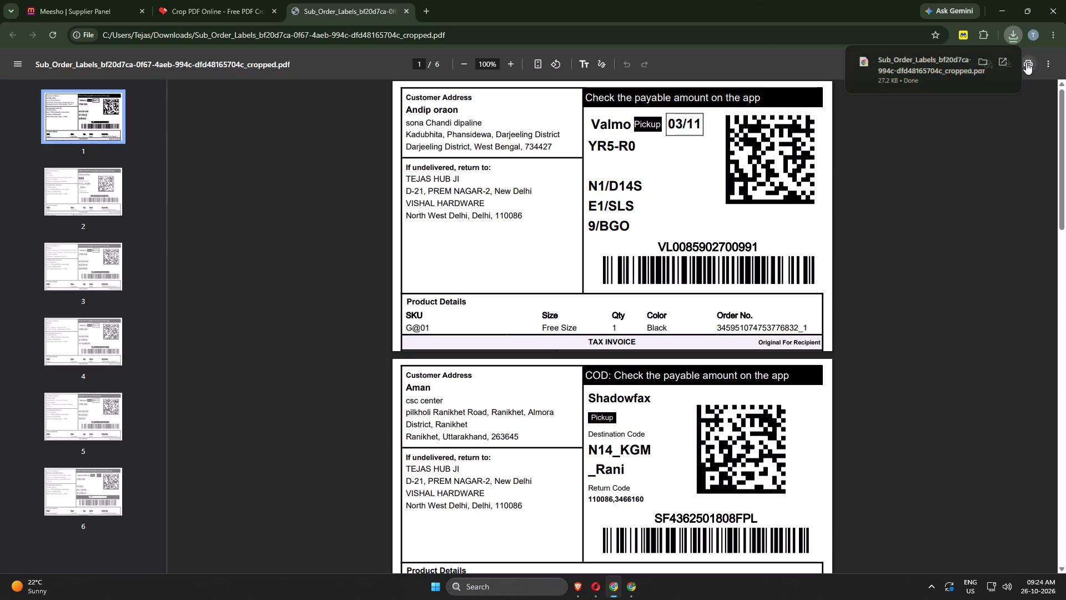
left_click(813, 492)
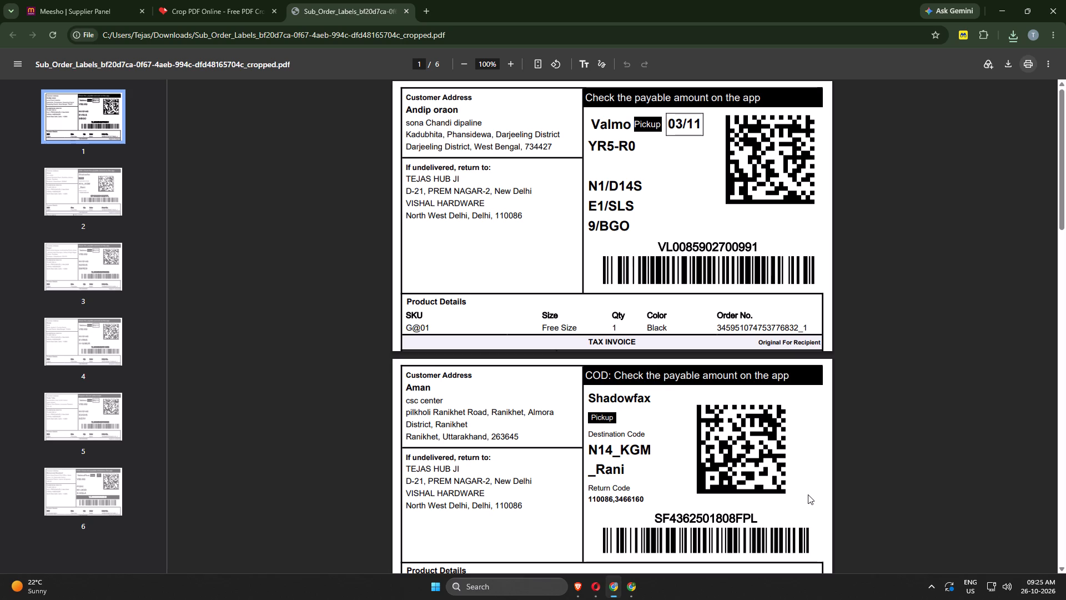
double_click(274, 11)
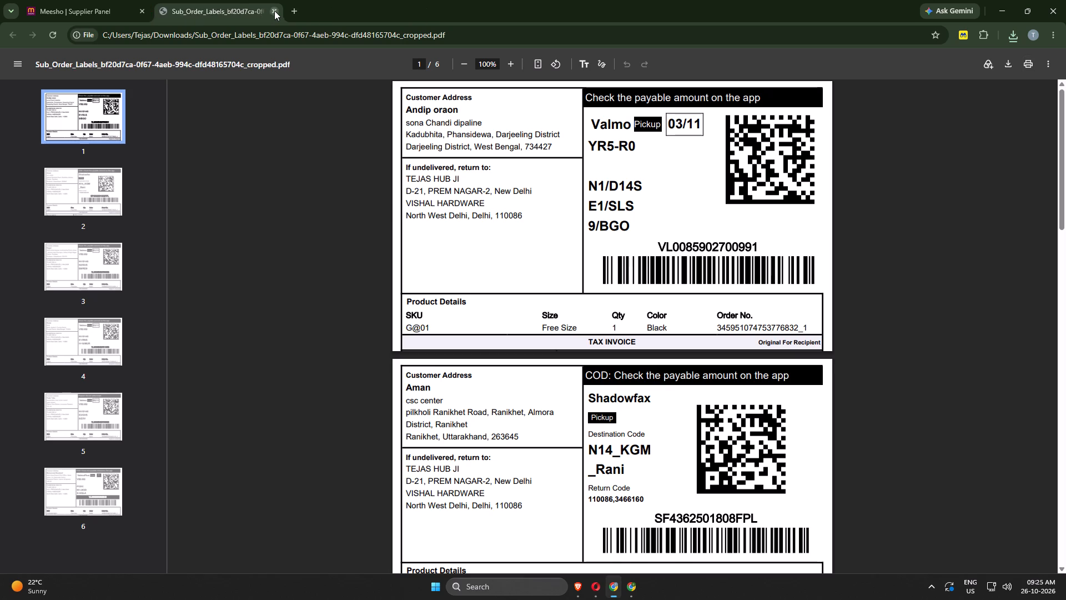
Reopen Download Labels from the home to-do list and generate labels for the 3DKNE BLU @ 20001 and knee BLU @1 orders.
left_click(41, 151)
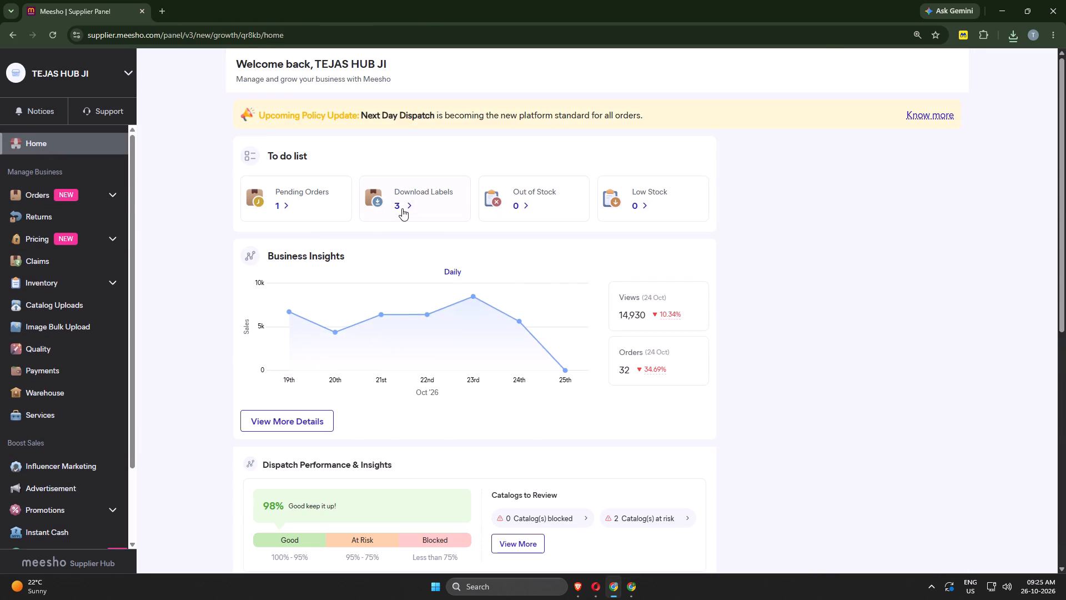
left_click(402, 208)
scroll(187, 365, "down", 1)
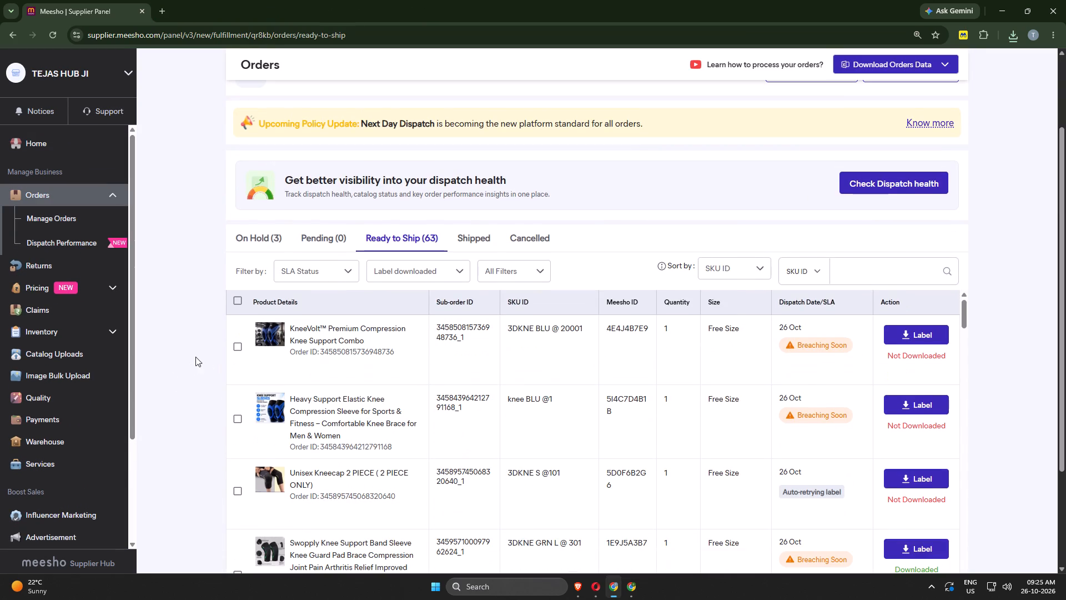
scroll(177, 357, "down", 1)
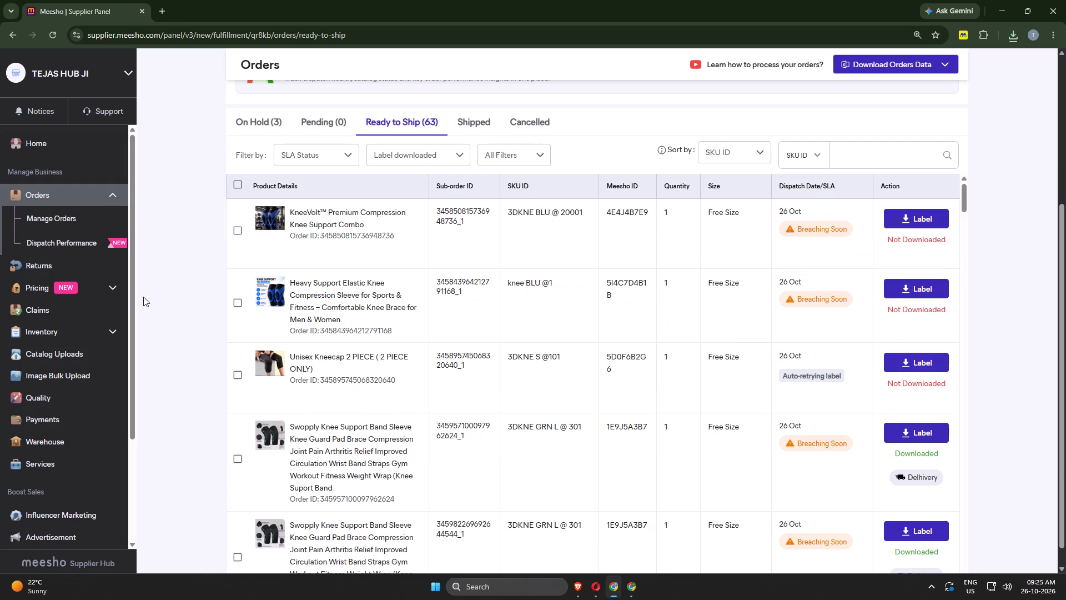
left_click(234, 227)
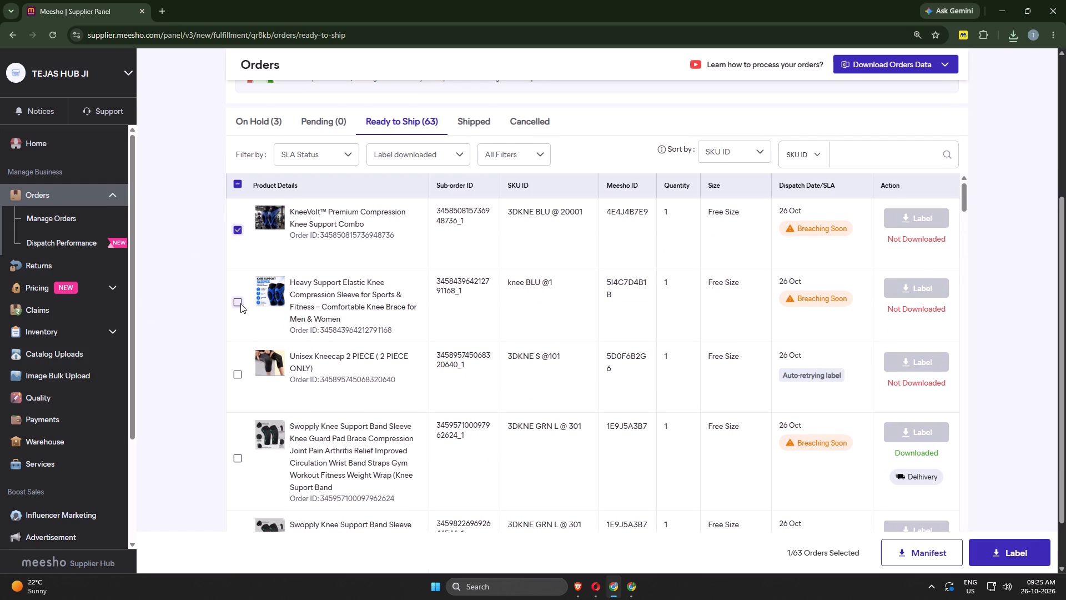
left_click(240, 303)
left_click(986, 551)
Open the iLovePDF Crop PDF page in a new tab and return to the Meesho Supplier Panel.
left_click(160, 14)
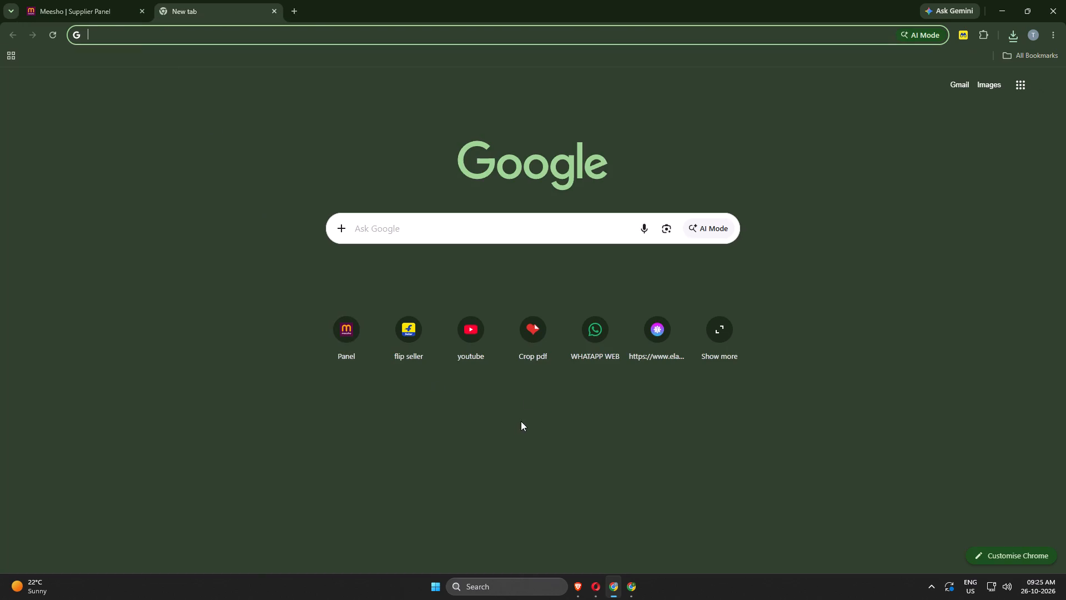
left_click(525, 358)
left_click(57, 12)
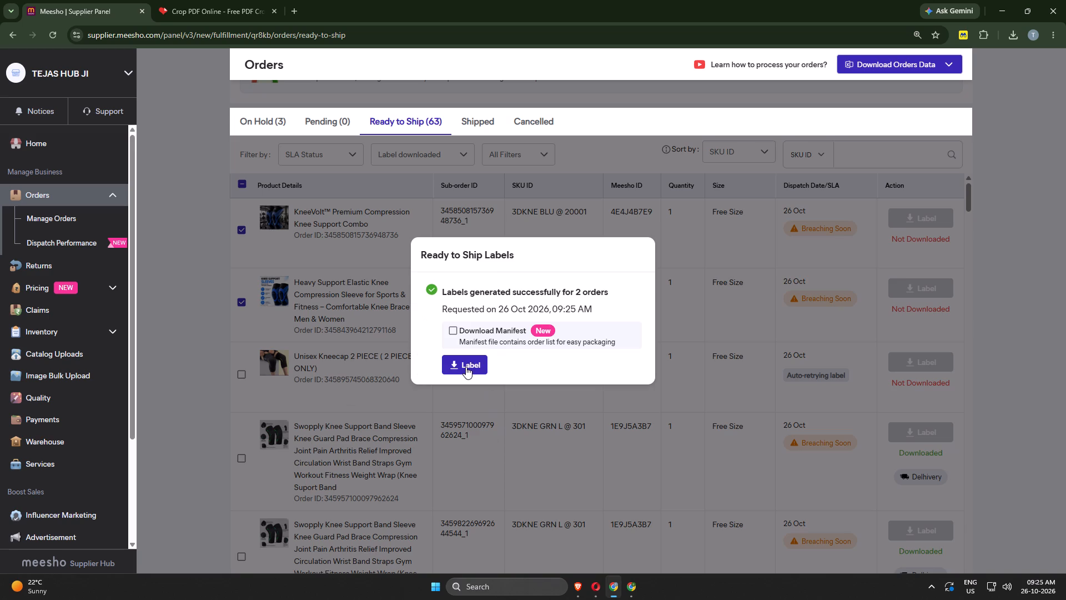
Download the label PDF for the two blue knee support orders and load it into the Crop PDF page.
left_click(467, 368)
left_click(199, 8)
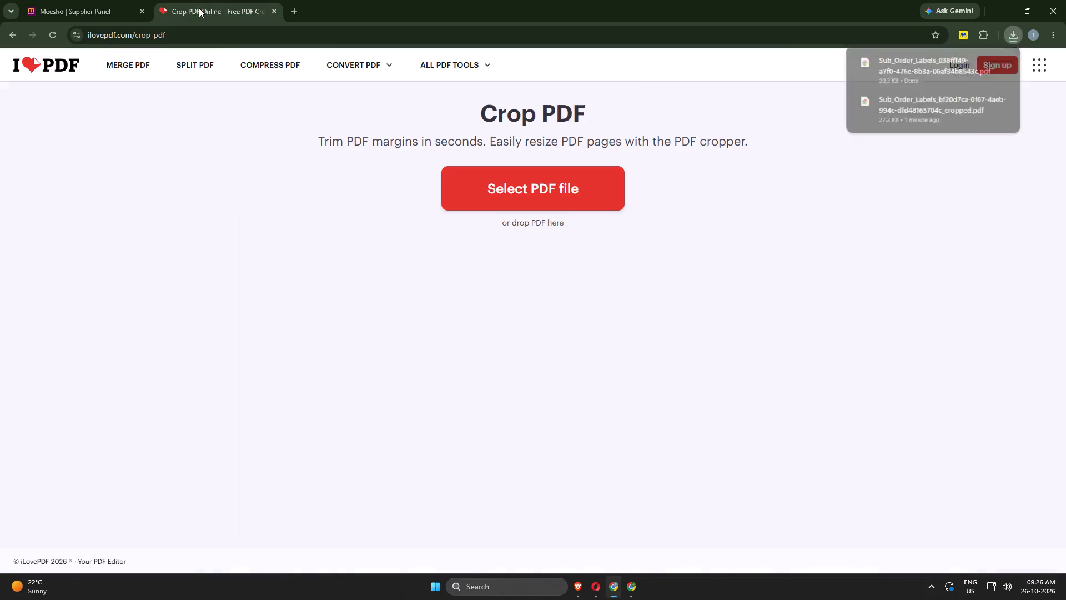
left_click(1015, 37)
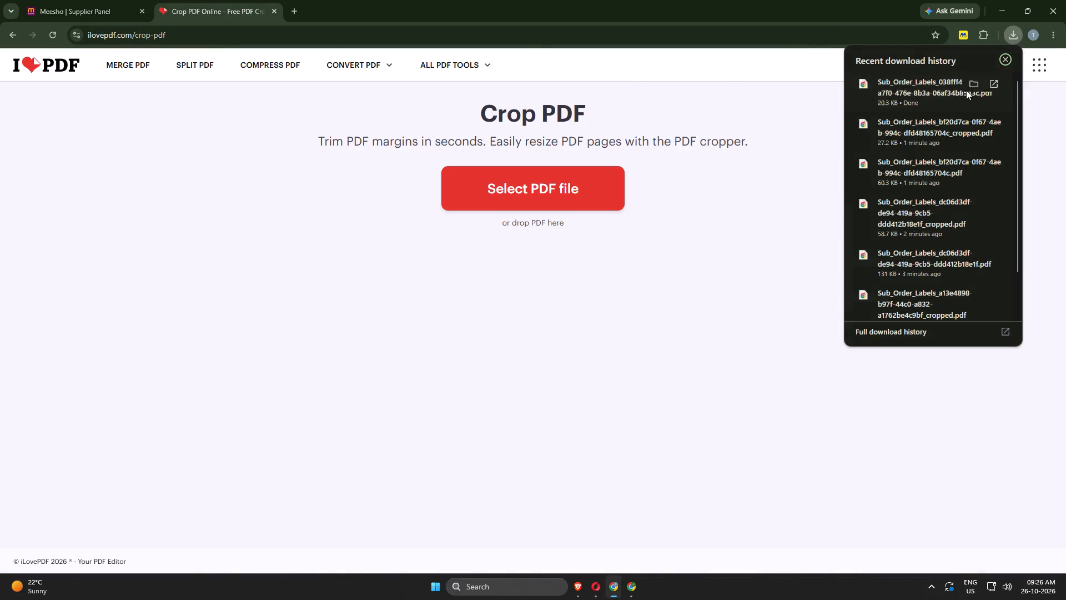
left_click_drag(954, 91, 722, 251)
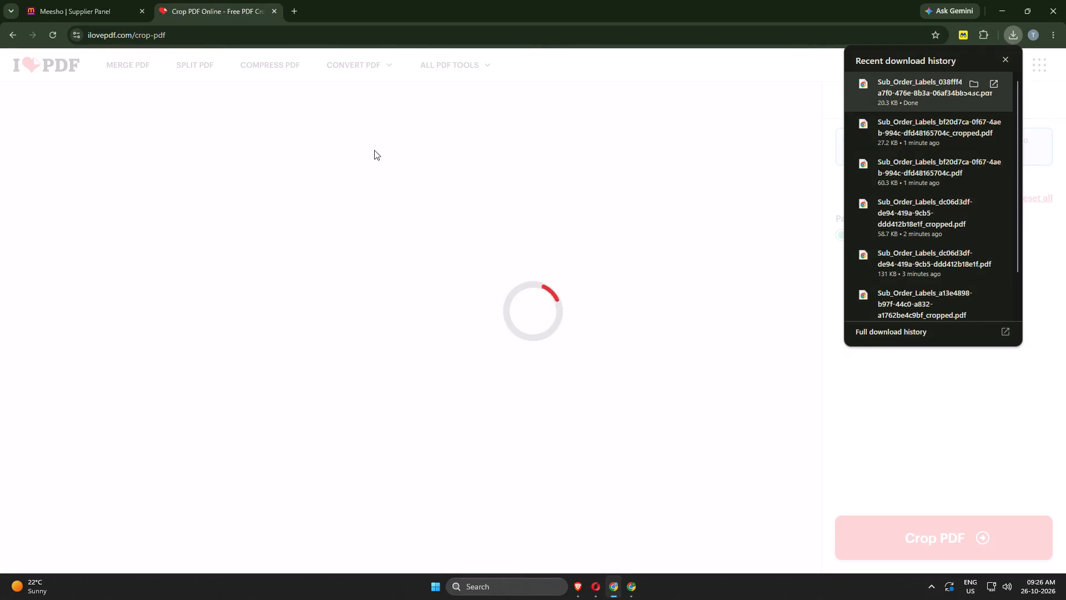
Crop all pages of the knee support labels to the section ending at the TAX INVOICE heading and download the cropped PDF.
left_click_drag(239, 98, 552, 264)
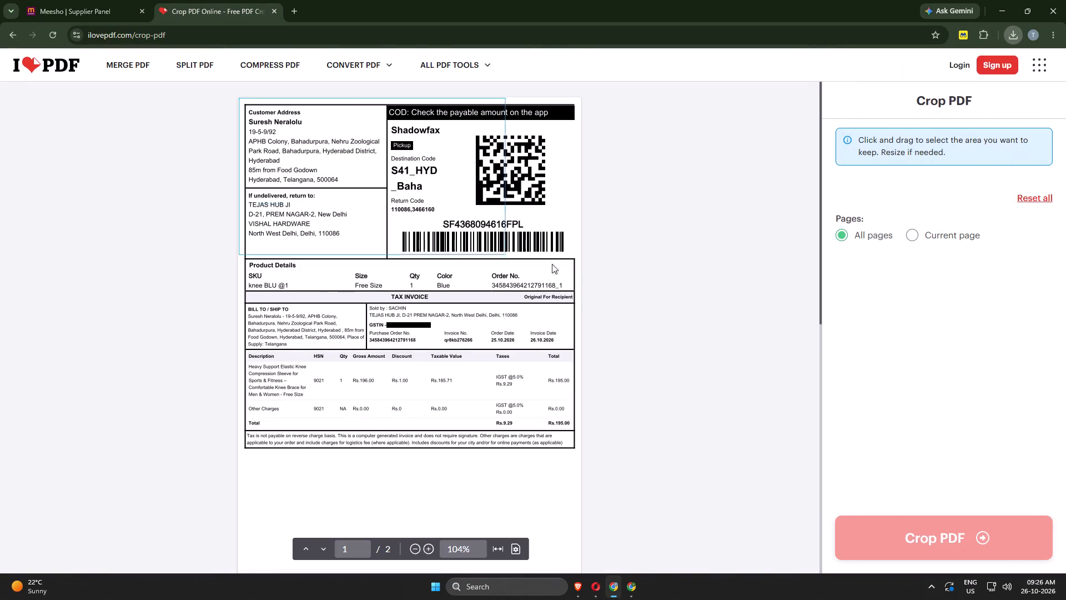
left_click_drag(552, 264, 697, 303)
left_click(951, 526)
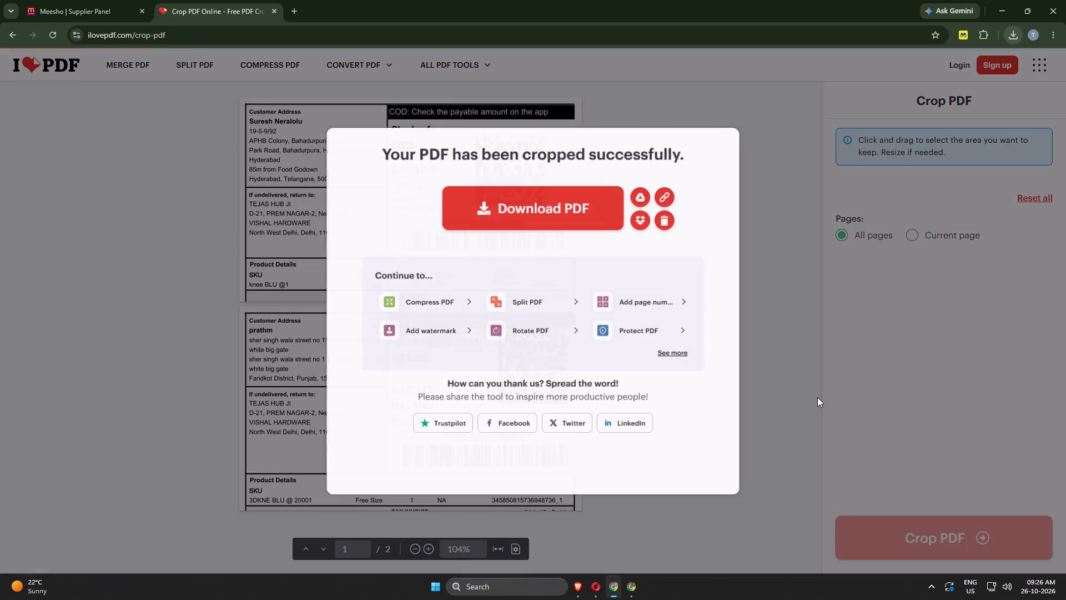
left_click(525, 207)
Open the cropped knee support labels, print them on the 4BARCODE 4B-2054N printer, and close the crop page and the PDF.
left_click_drag(925, 64, 773, 0)
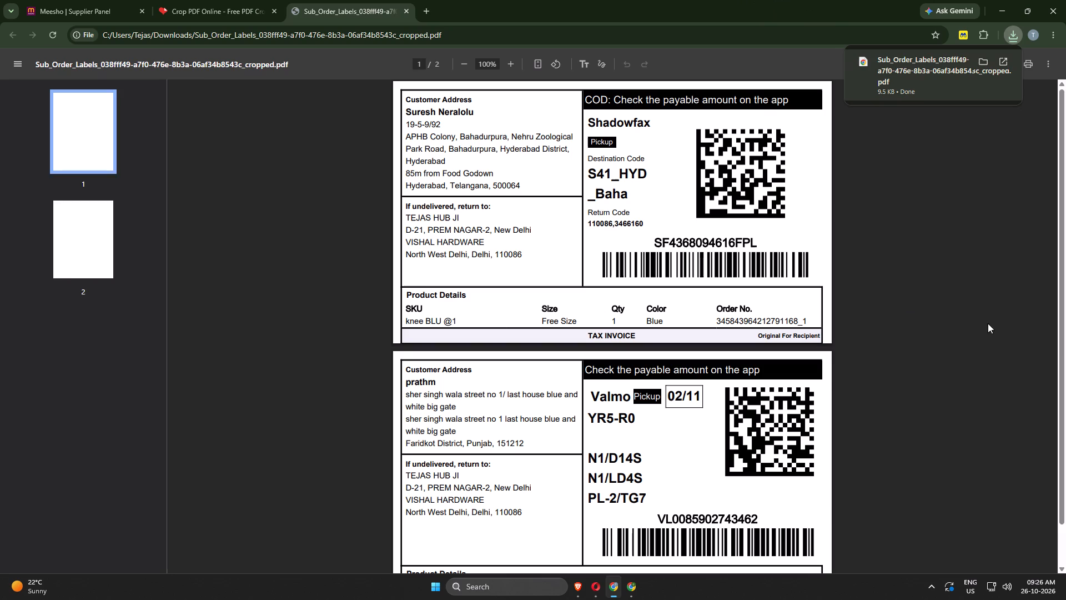
left_click(1027, 69)
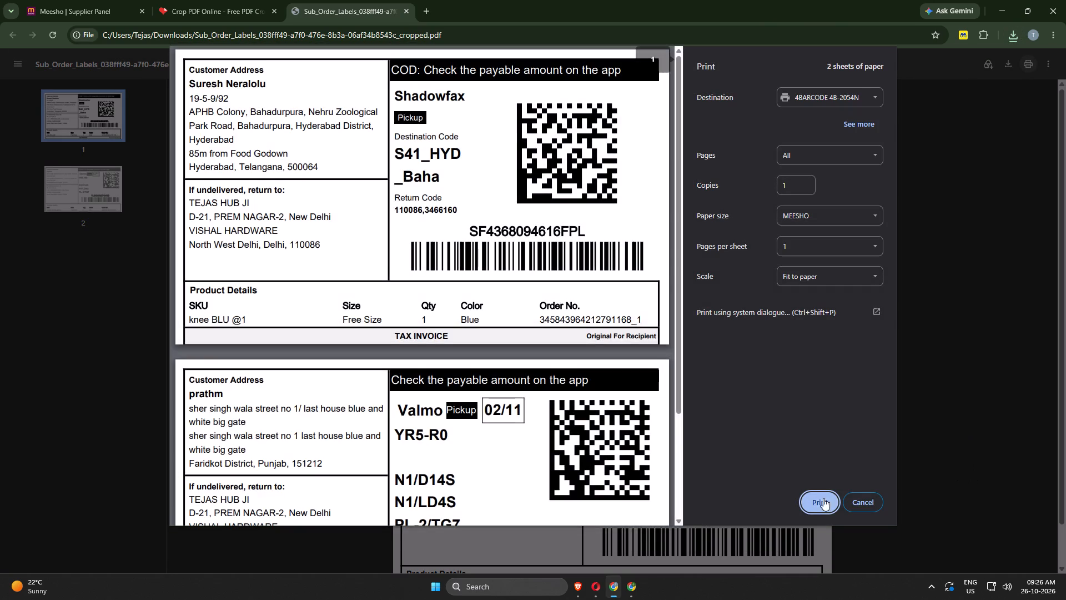
left_click(818, 504)
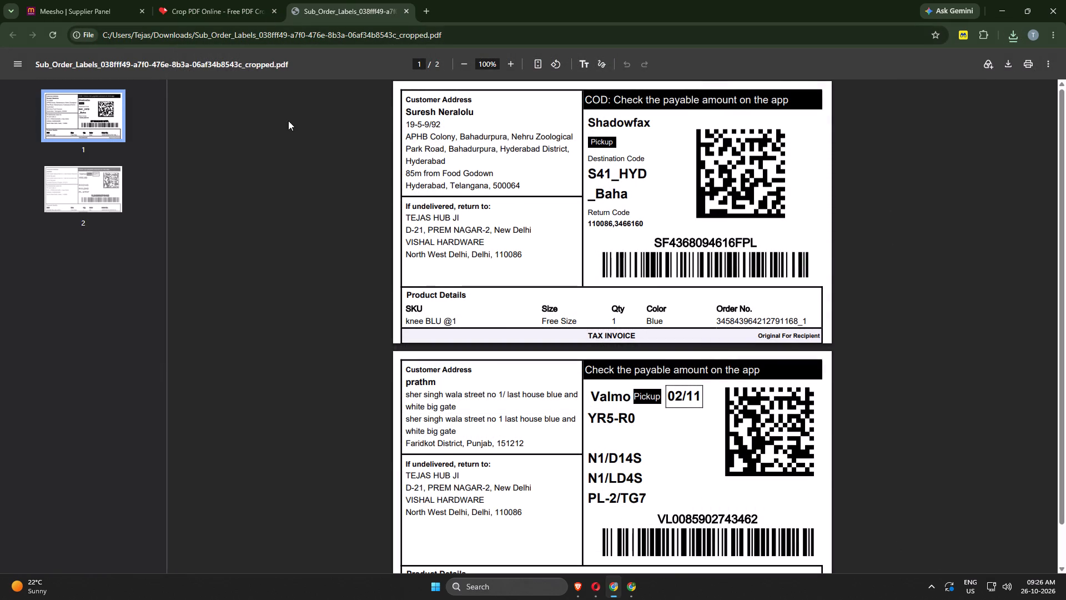
left_click(274, 9)
left_click(274, 9)
Open Download Labels from the home to-do list and check the On Hold orders.
left_click(78, 131)
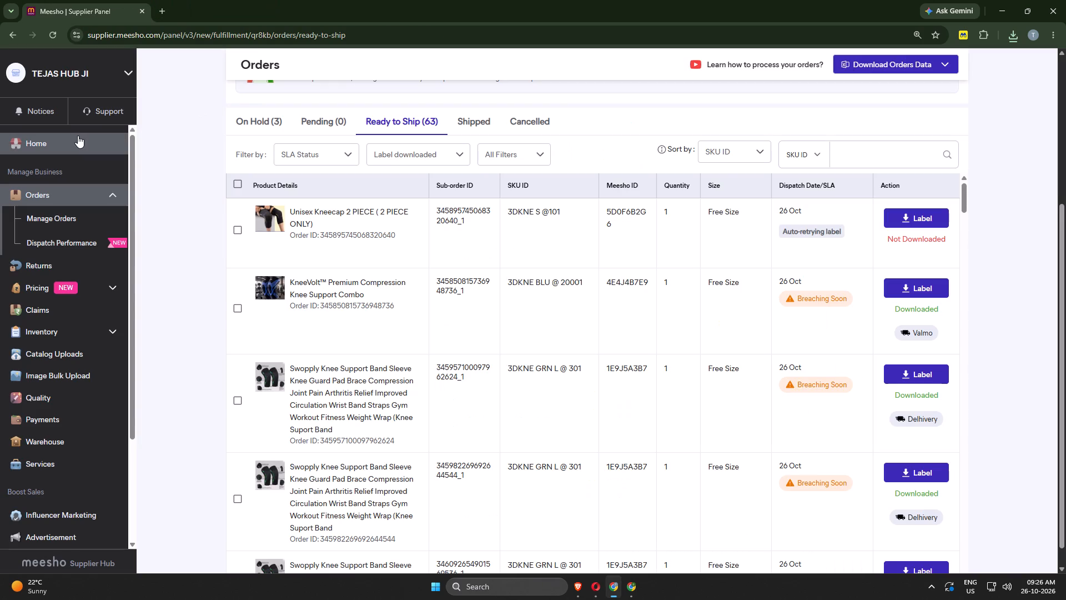
left_click(78, 143)
left_click(418, 207)
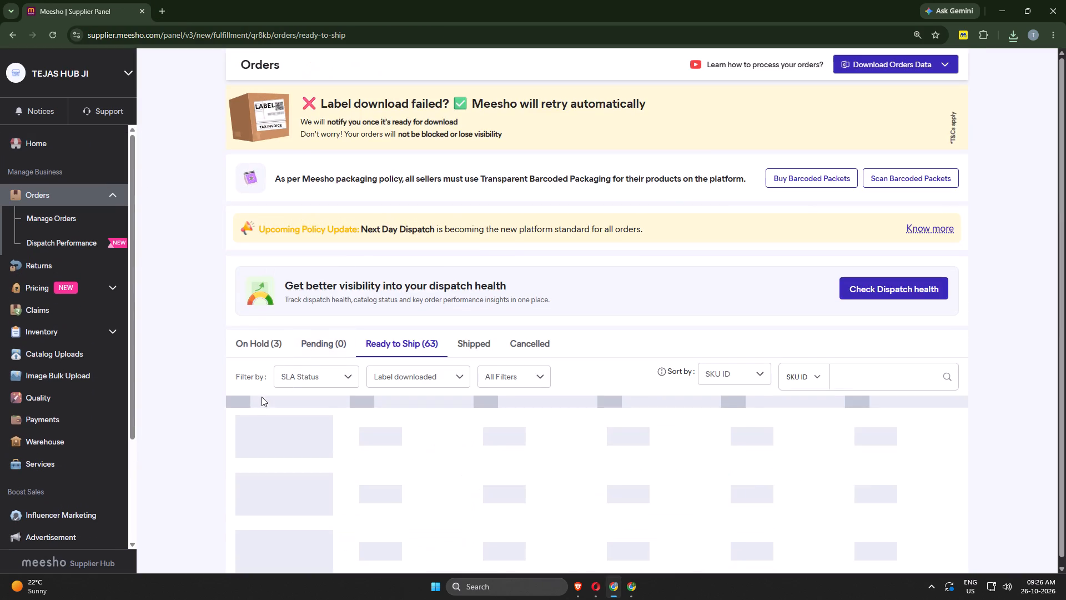
scroll(204, 369, "down", 2)
left_click(266, 123)
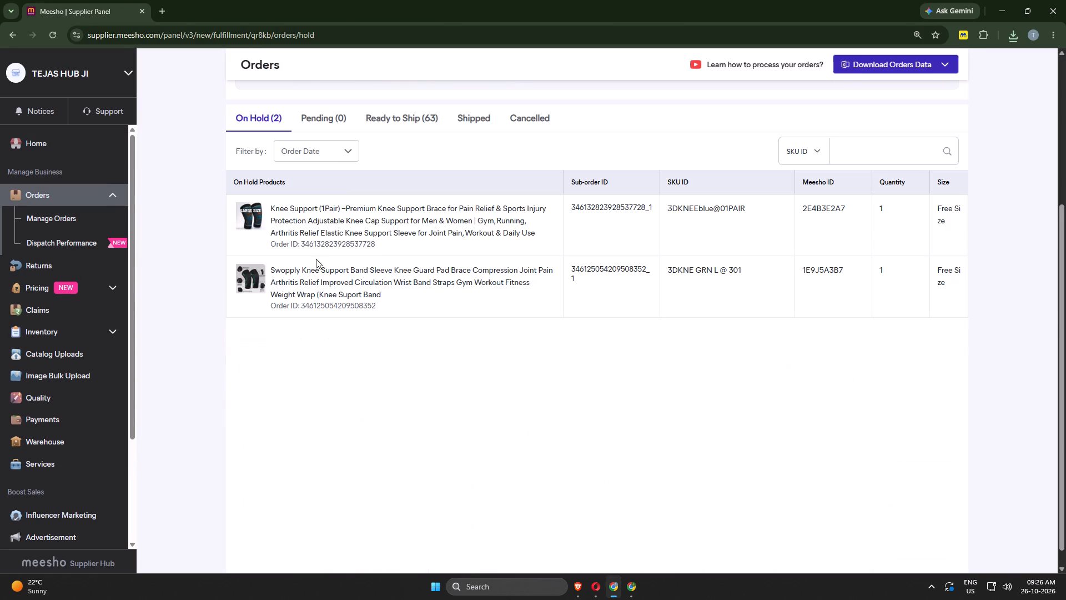
left_click(321, 117)
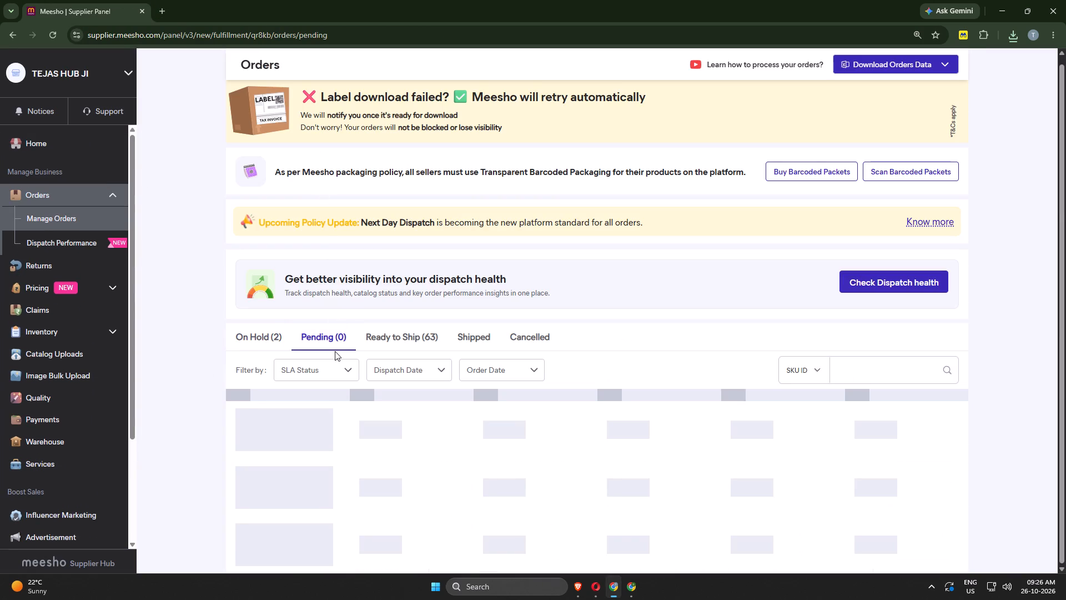
left_click(917, 219)
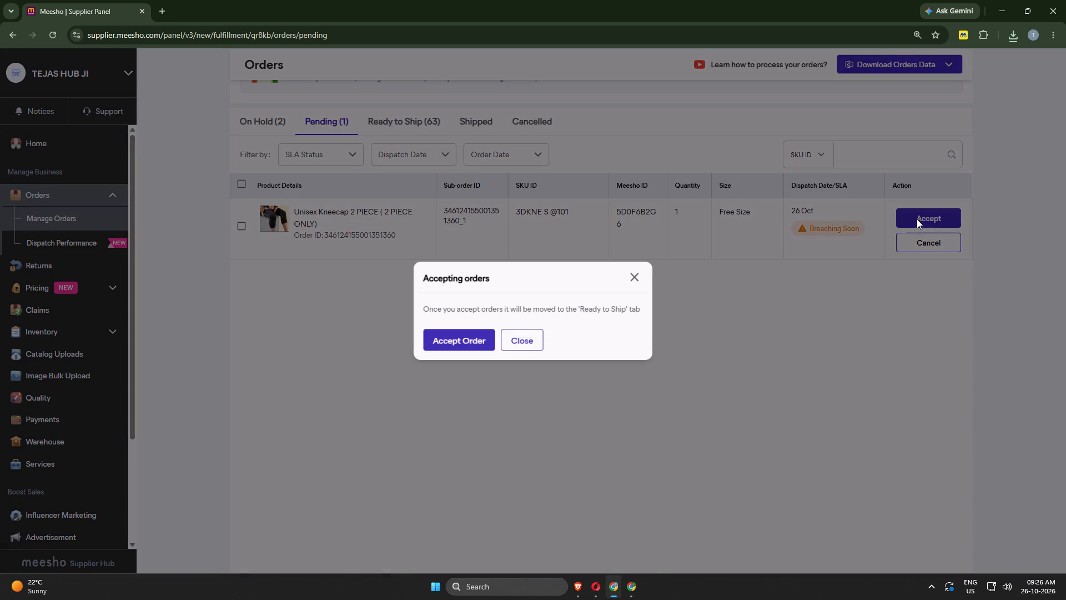
left_click(441, 338)
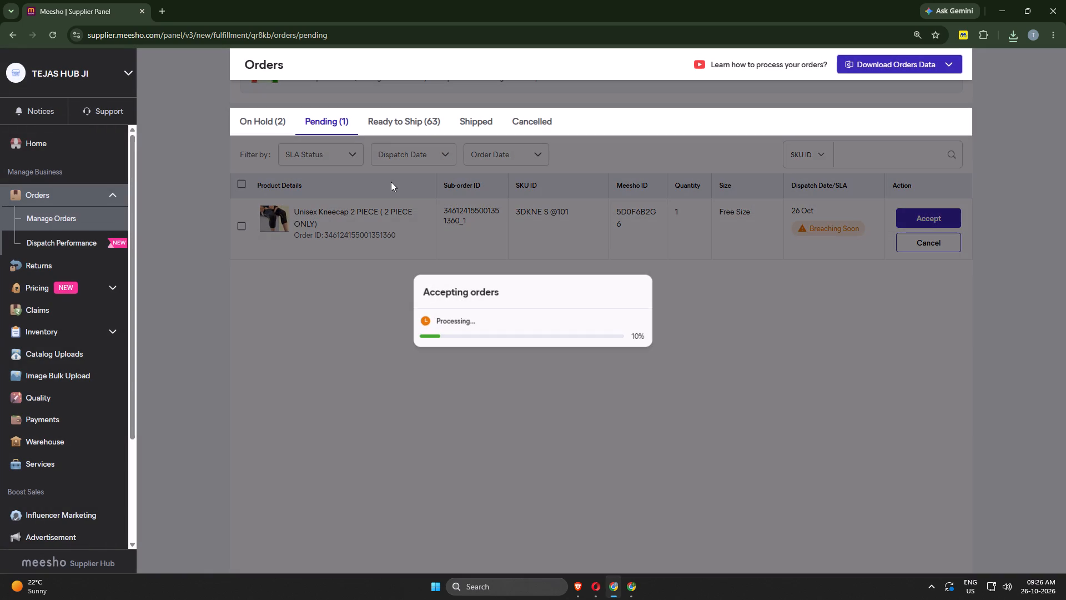
left_click(403, 121)
left_click(318, 329)
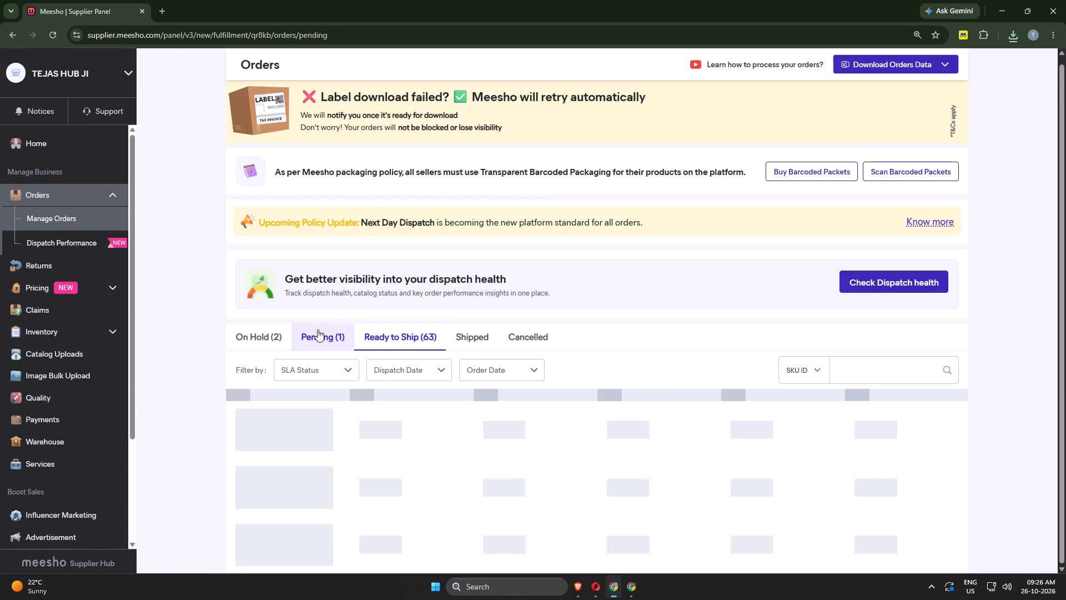
left_click(460, 354)
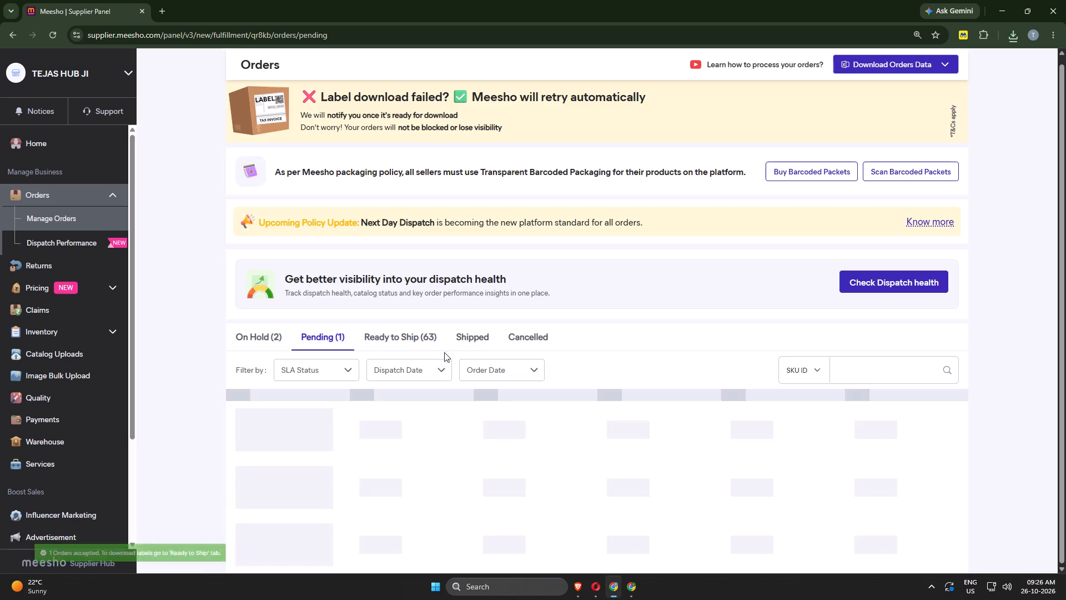
left_click(429, 341)
scroll(188, 364, "down", 1)
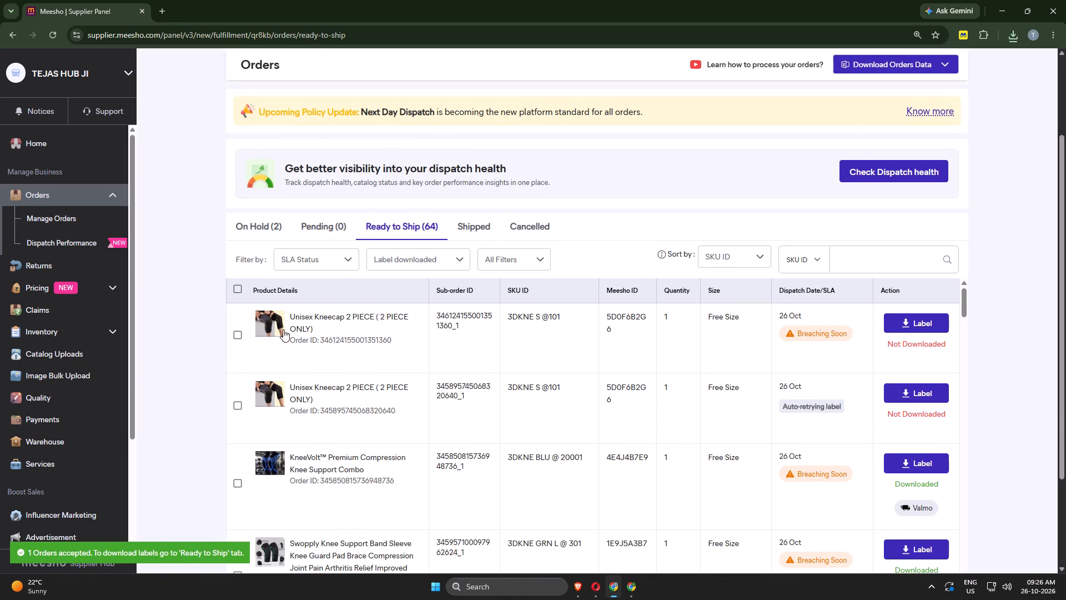
left_click(240, 333)
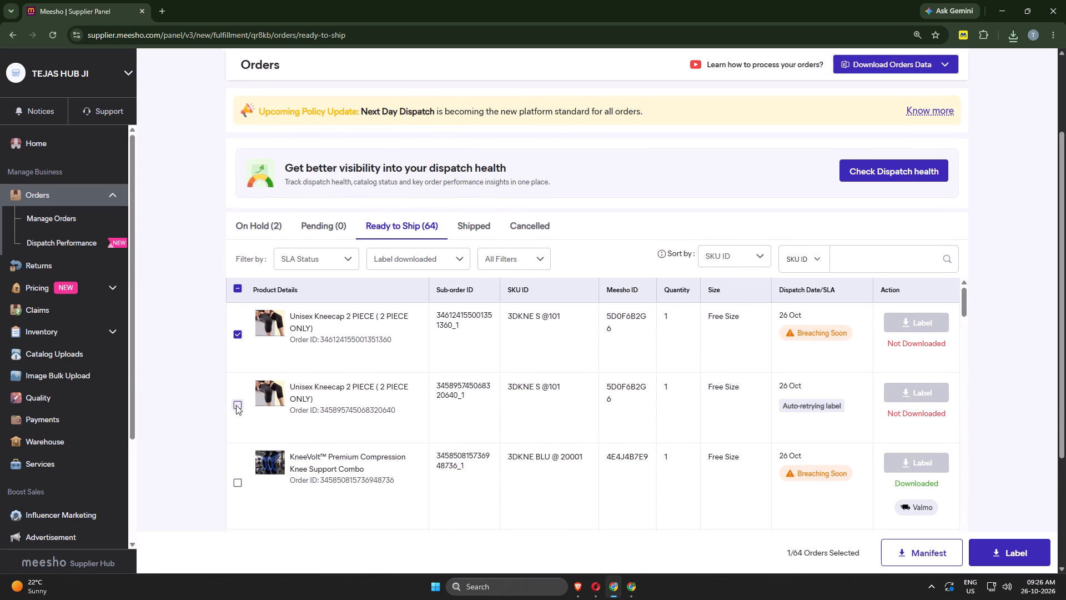
left_click(236, 405)
left_click(1016, 557)
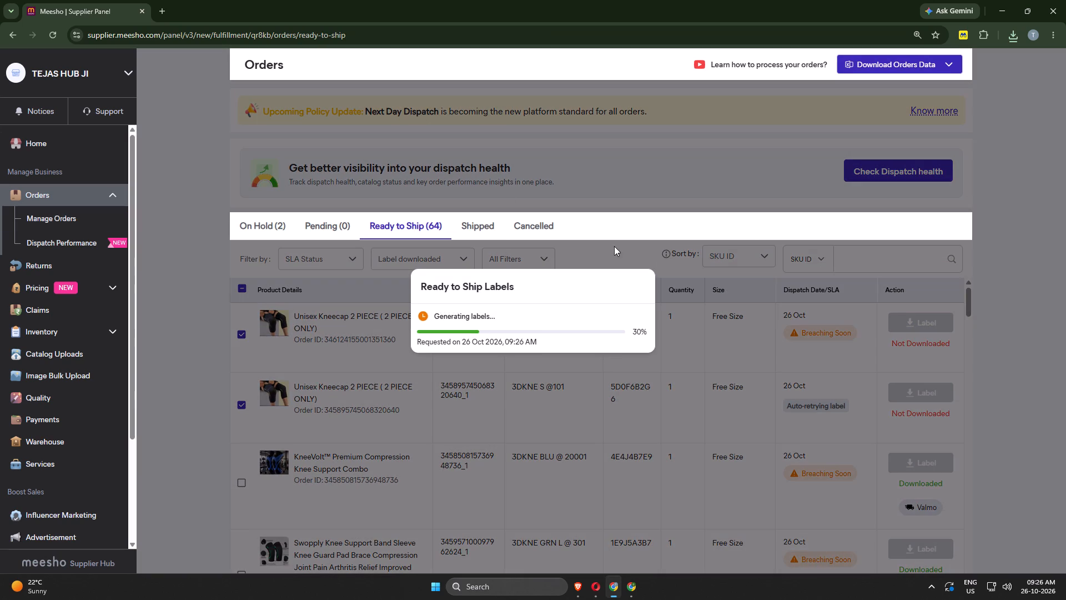
Open the iLovePDF Crop PDF tool in a new tab and download the generated kneecap shipping label without the manifest.
left_click(167, 16)
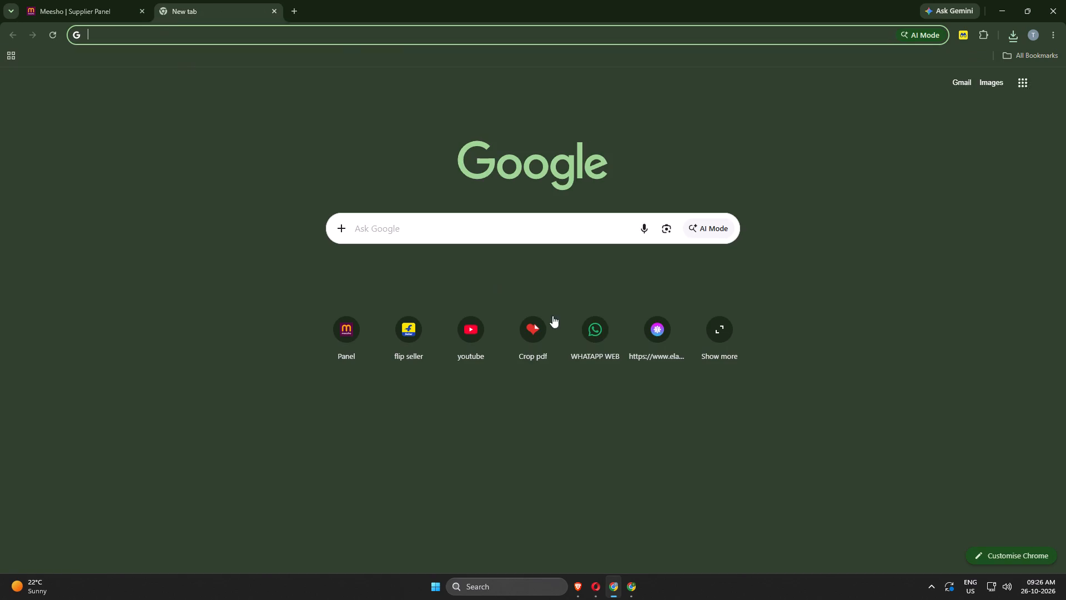
left_click(541, 347)
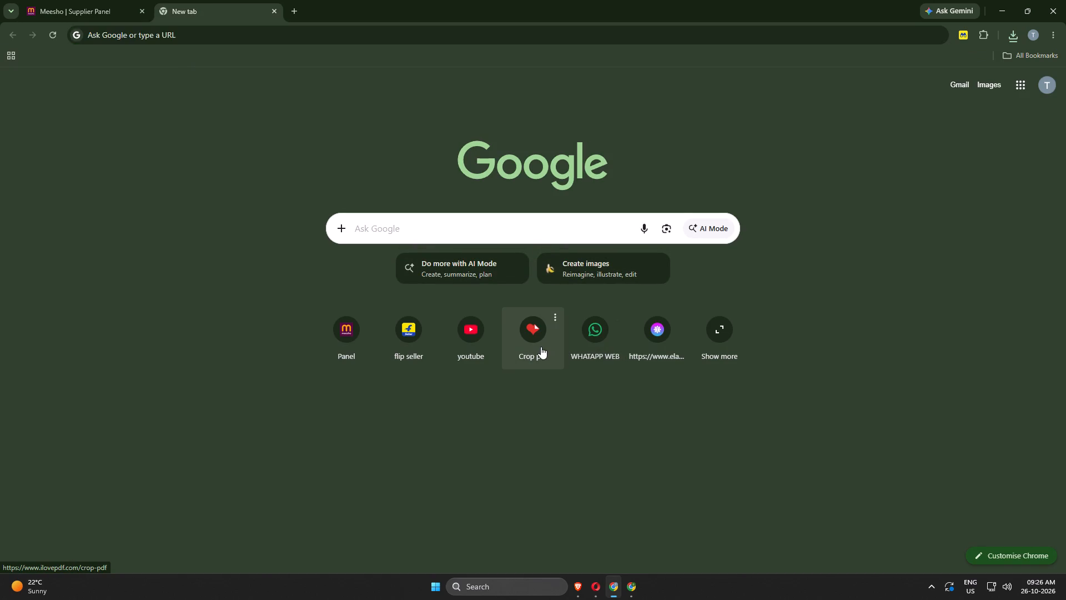
left_click(89, 4)
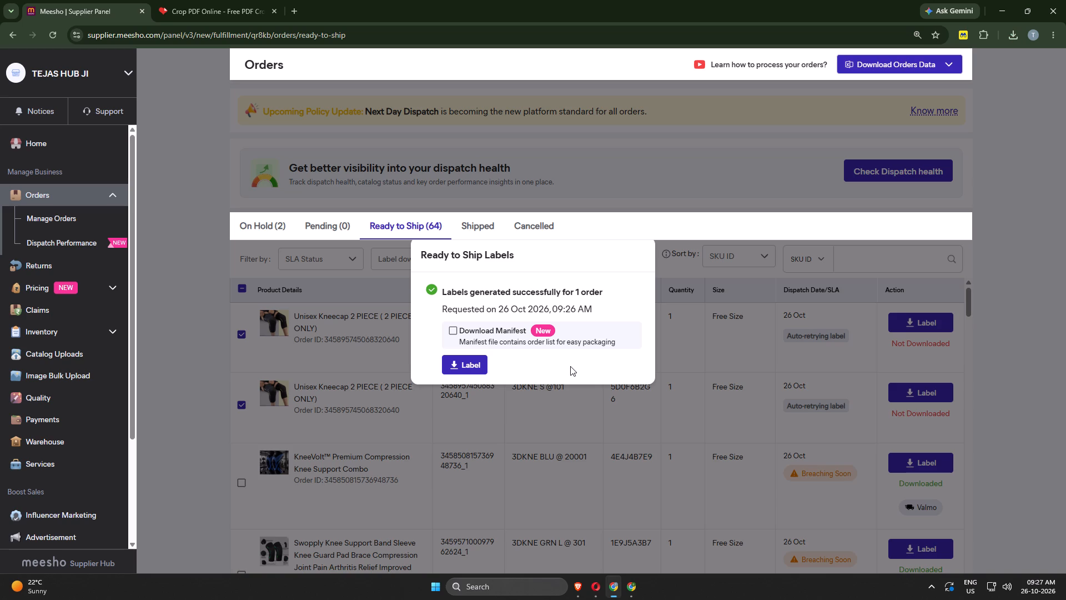
left_click(459, 366)
Load the downloaded kneecap label into Crop PDF, crop it to the shipping section down to the Tax Invoice heading, and download it.
left_click(212, 6)
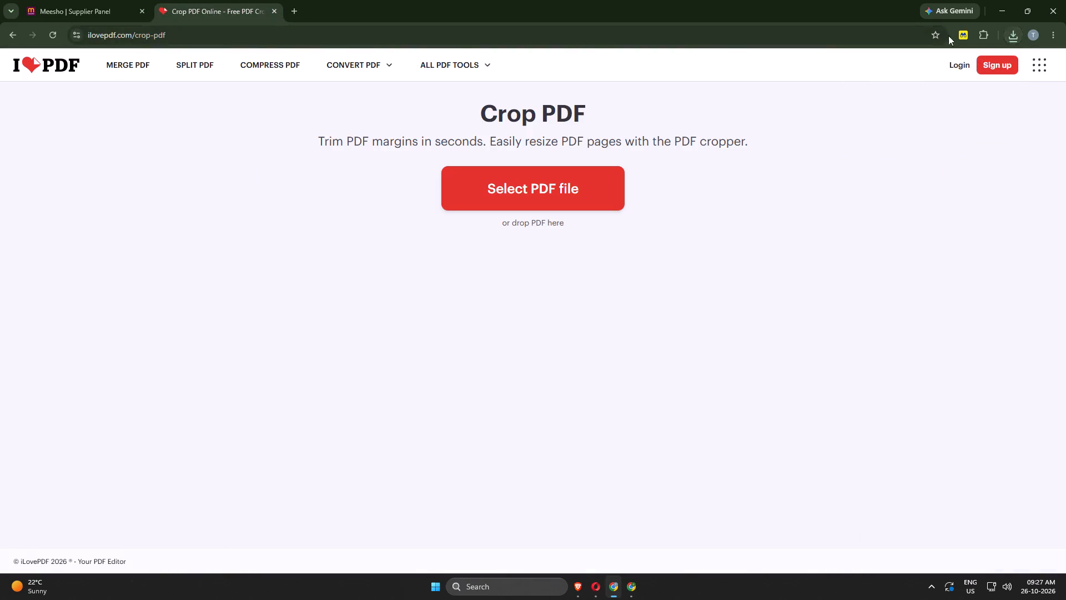
left_click(1014, 36)
left_click_drag(906, 84, 736, 227)
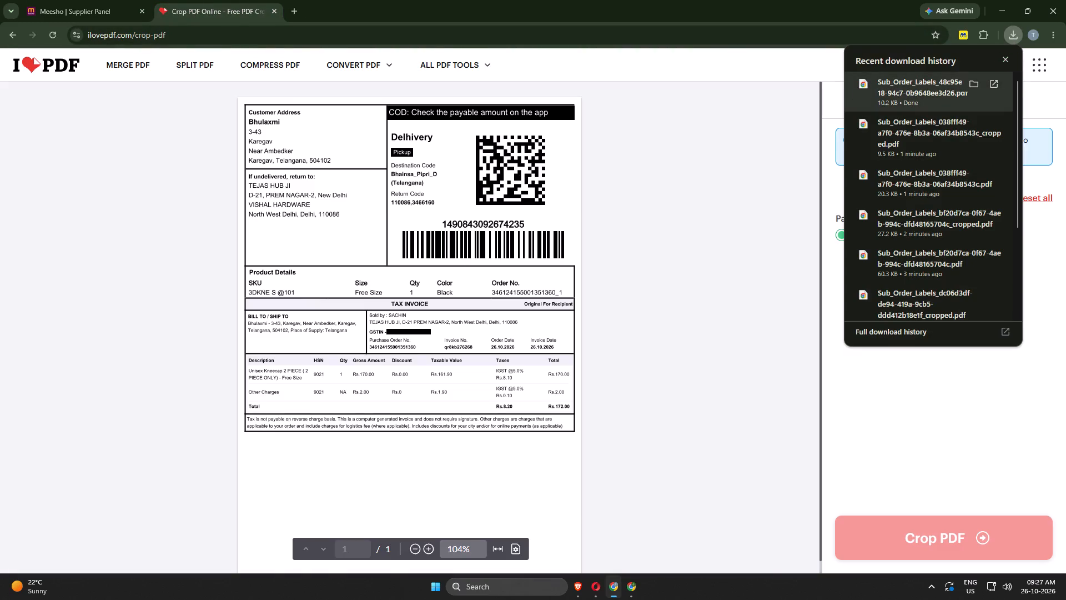
left_click_drag(238, 100, 625, 312)
left_click(932, 535)
left_click(571, 209)
Open the cropped kneecap label, print it on the 4BARCODE 4B-2054N printer, and close the PDF and crop page.
left_click_drag(895, 81, 792, 0)
left_click(1031, 61)
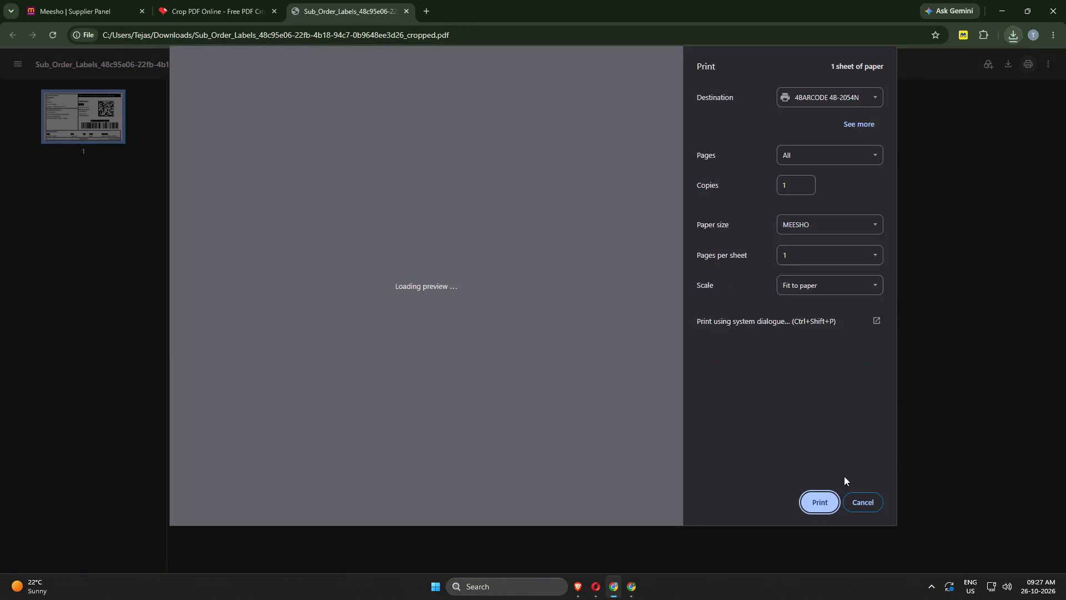
left_click(821, 498)
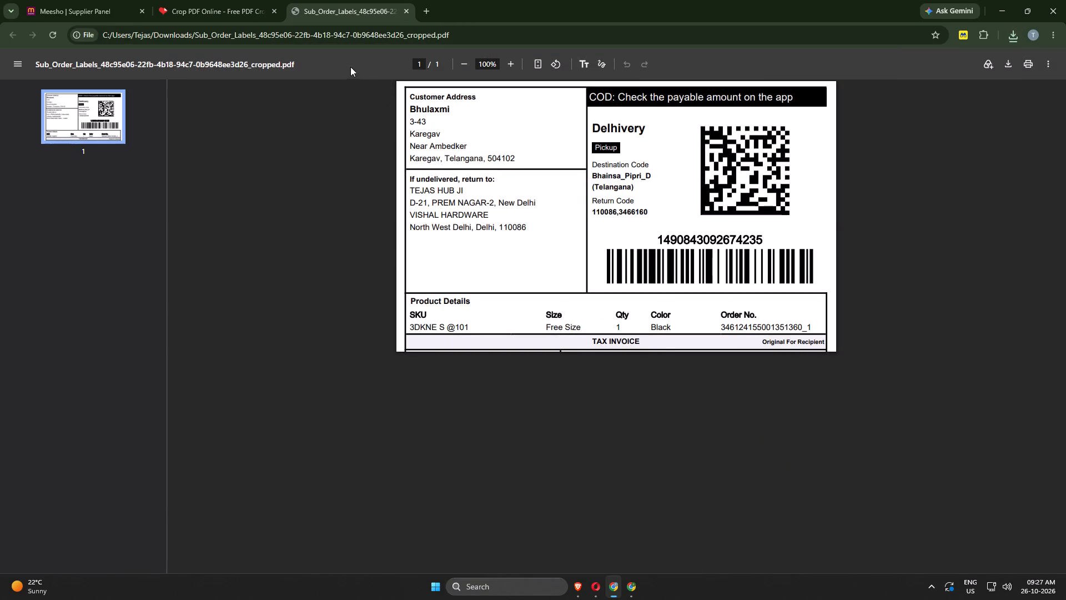
double_click(275, 11)
left_click(275, 11)
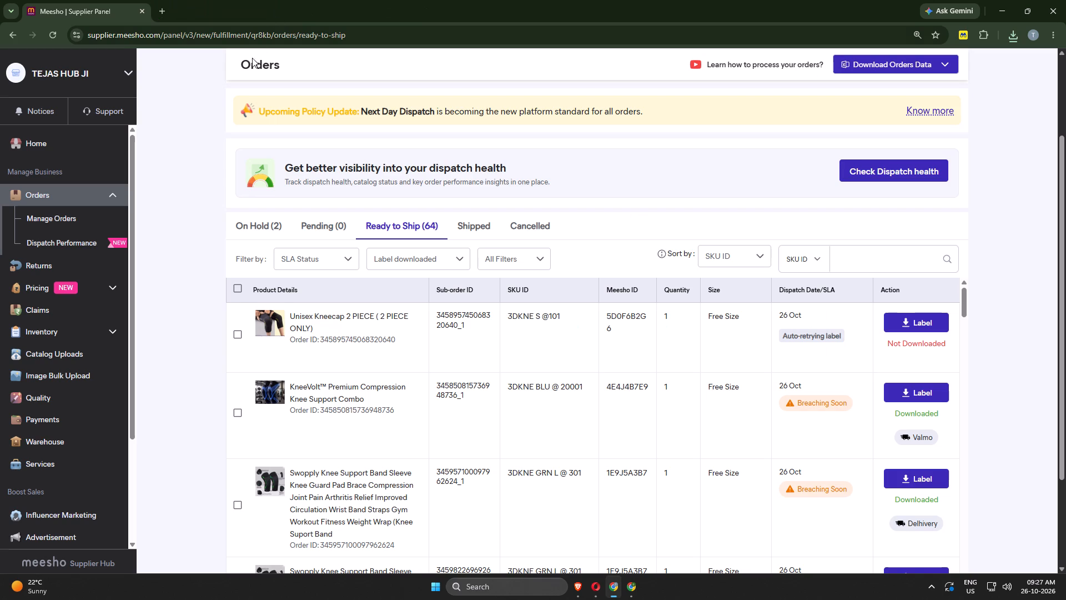
Recheck the order lists from the home to-do list and accept the pending knee support order with SKU 3DKNE GRN L @ 301.
left_click(52, 144)
left_click(460, 200)
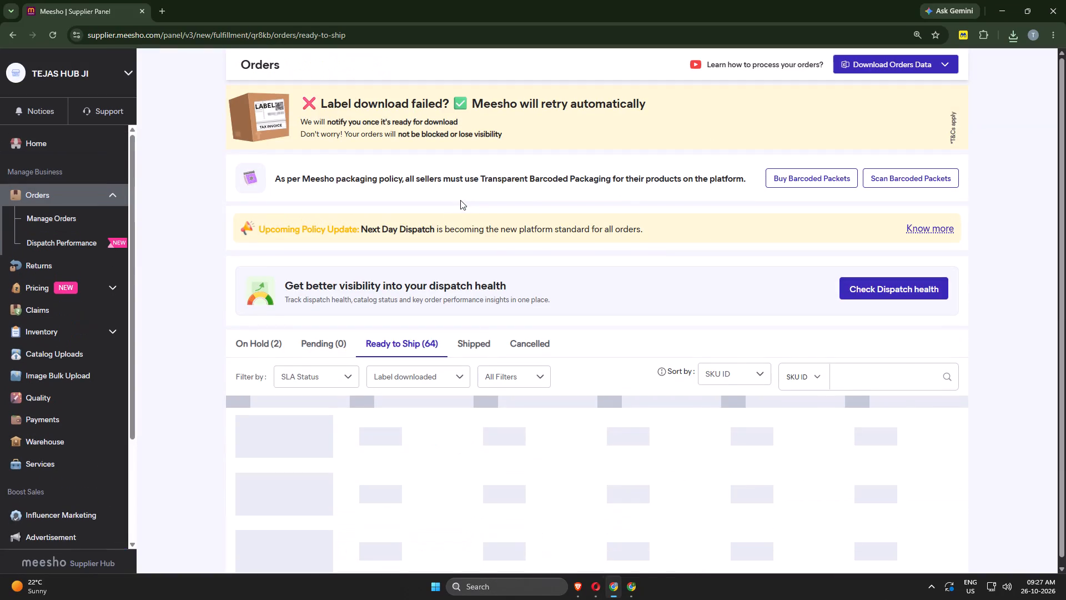
left_click(347, 345)
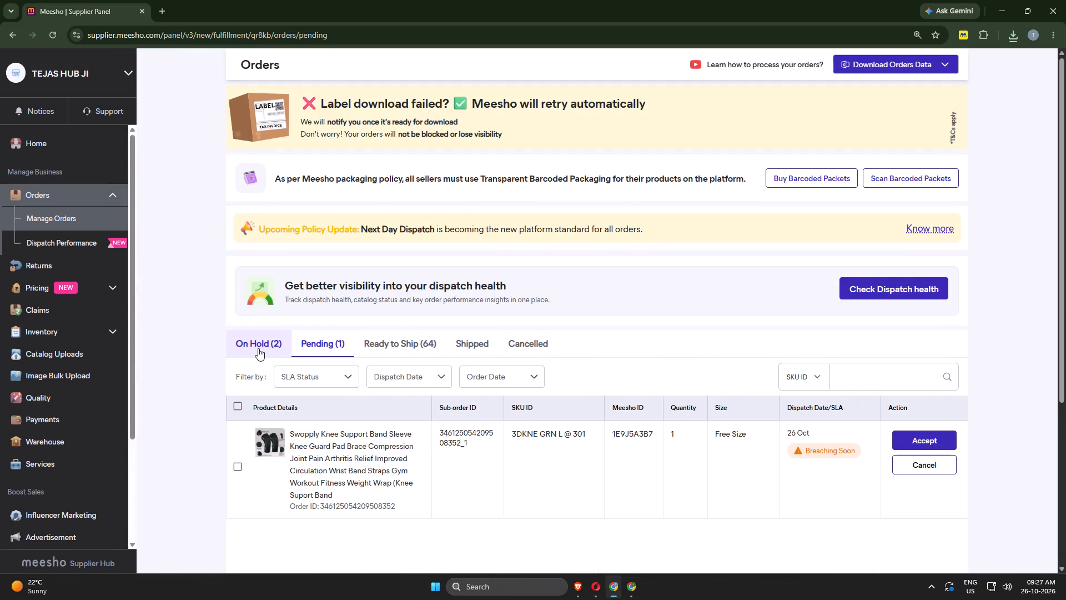
left_click(258, 348)
left_click(318, 344)
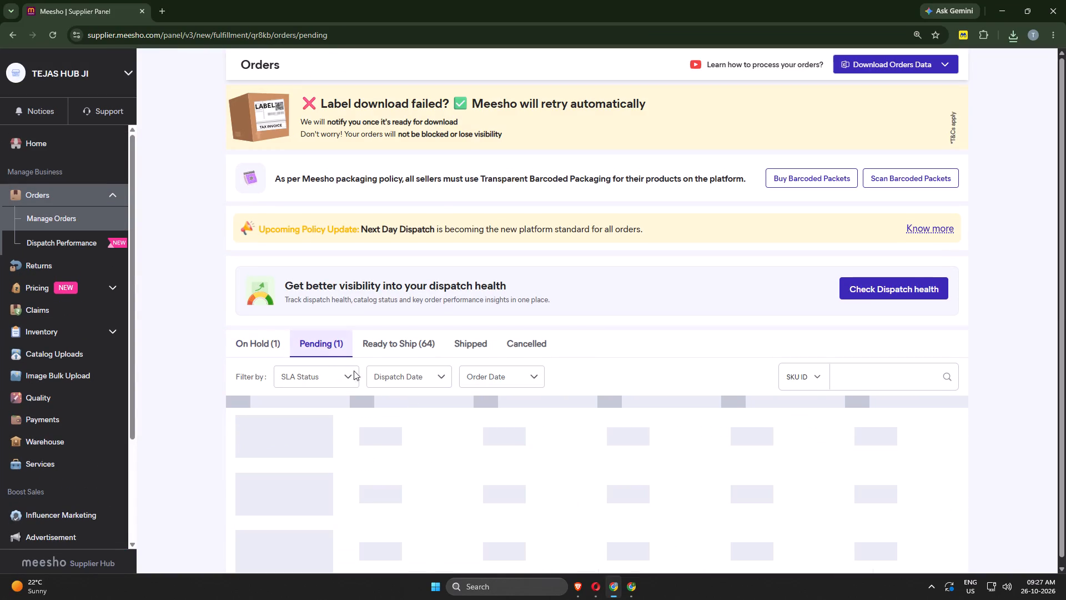
left_click(913, 439)
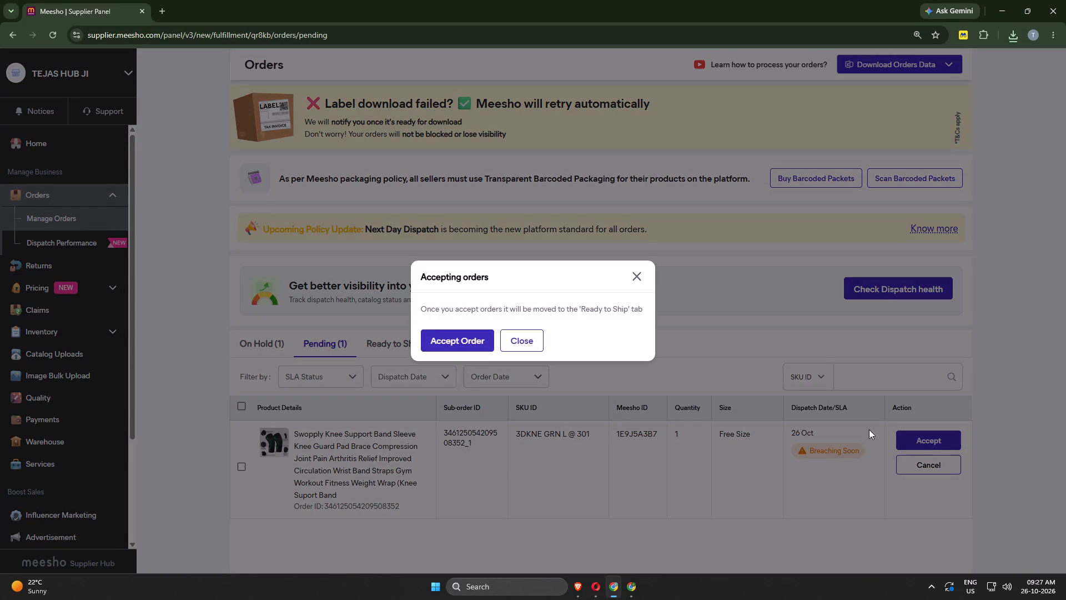
left_click(428, 332)
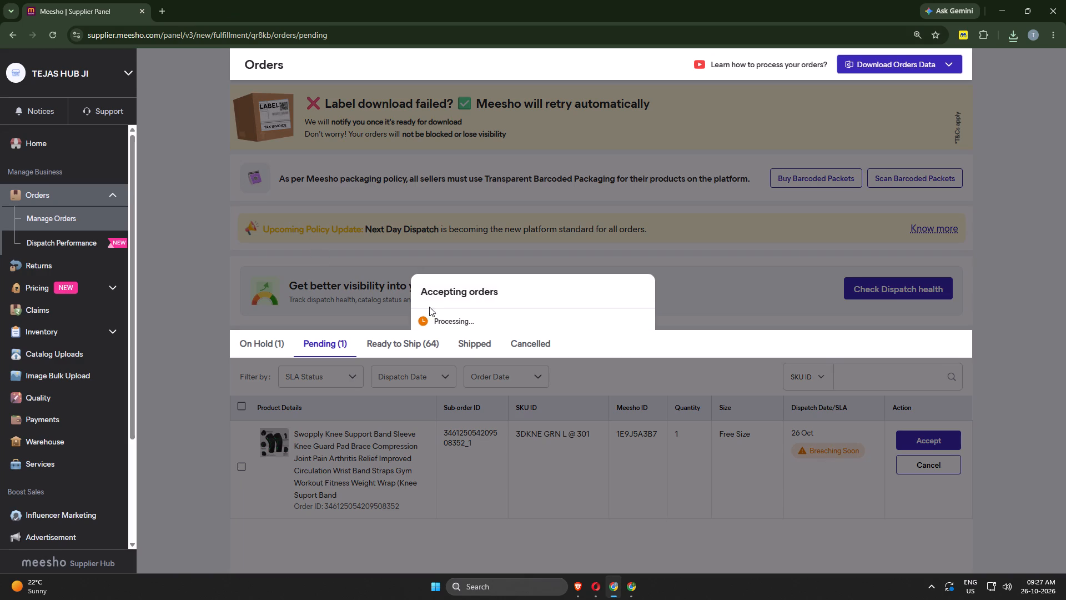
scroll(149, 391, "down", 2)
scroll(219, 394, "down", 2)
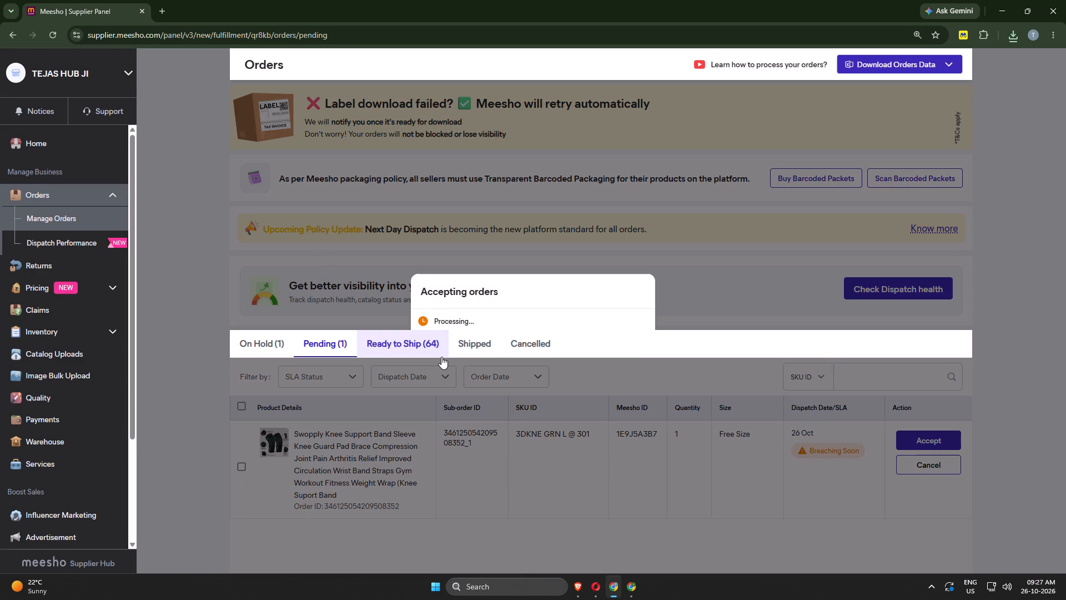
left_click(413, 349)
left_click(311, 345)
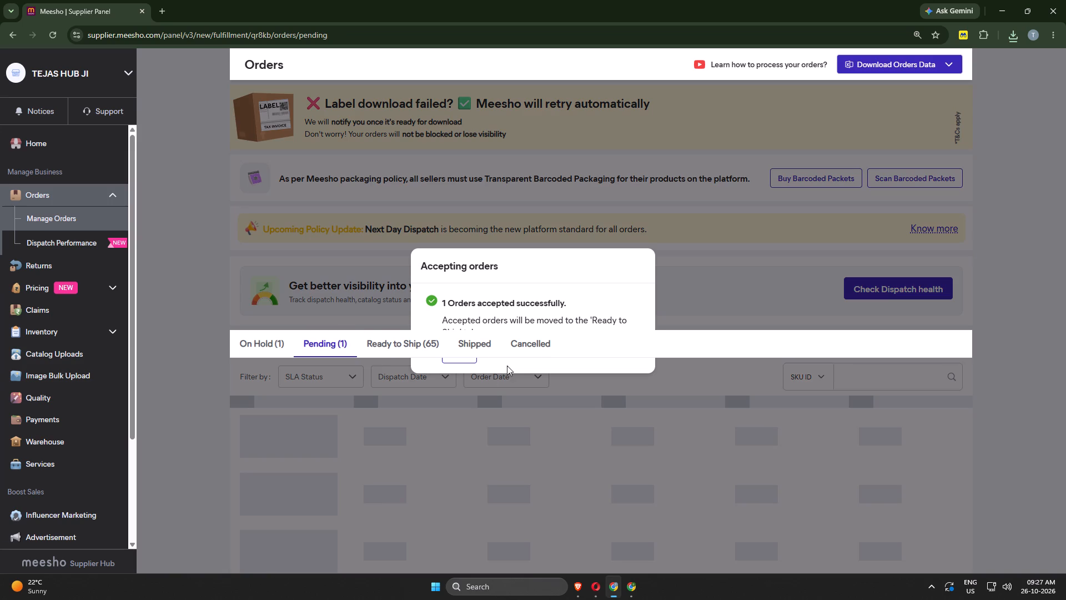
left_click(464, 362)
left_click(409, 350)
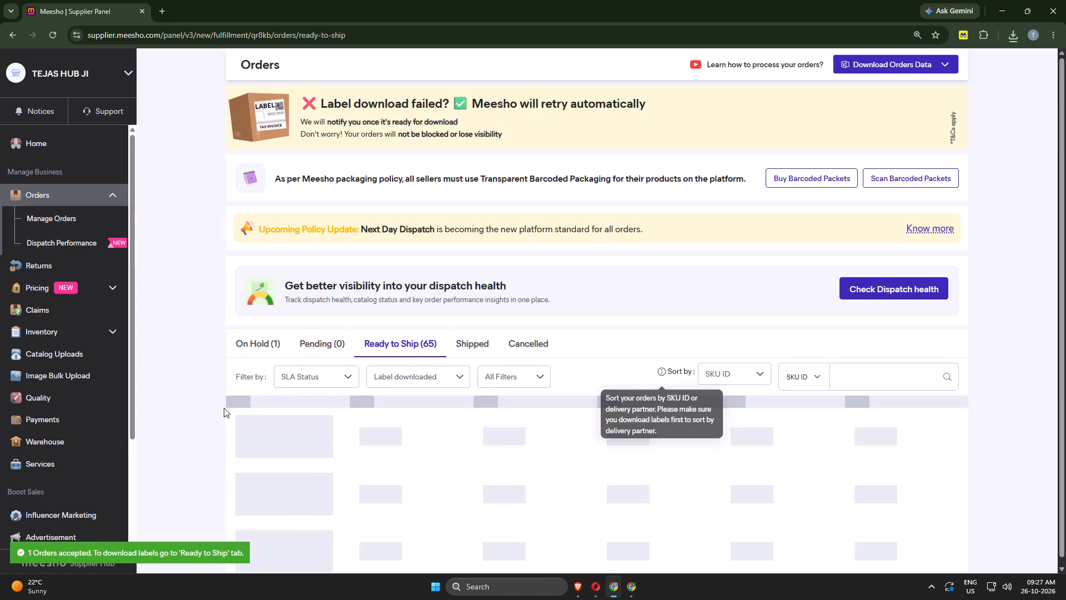
scroll(221, 408, "down", 1)
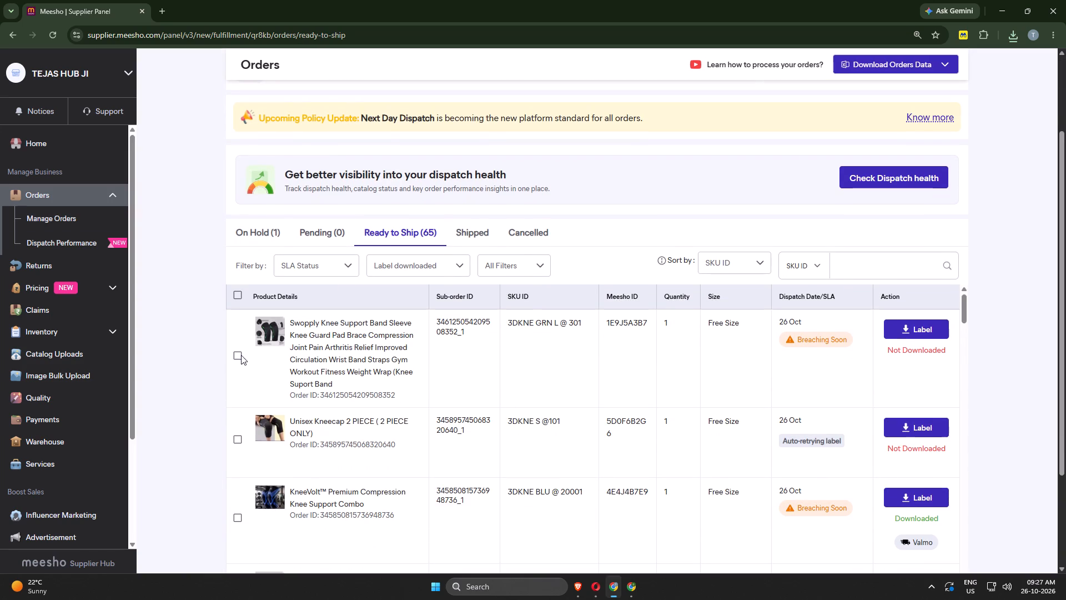
left_click(239, 354)
left_click(237, 437)
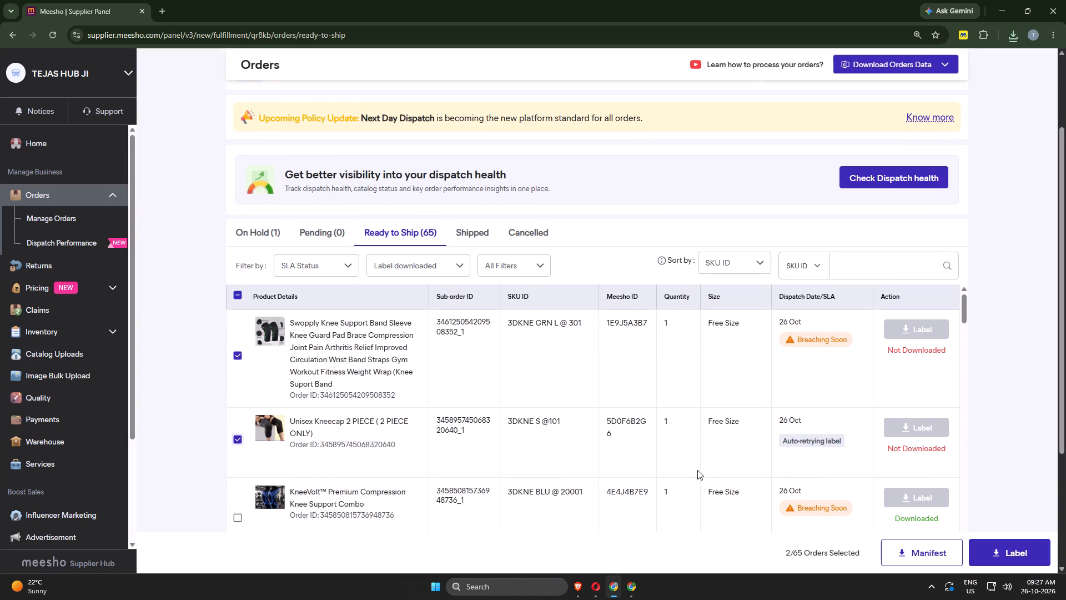
scroll(698, 469, "down", 1)
scroll(753, 428, "up", 1)
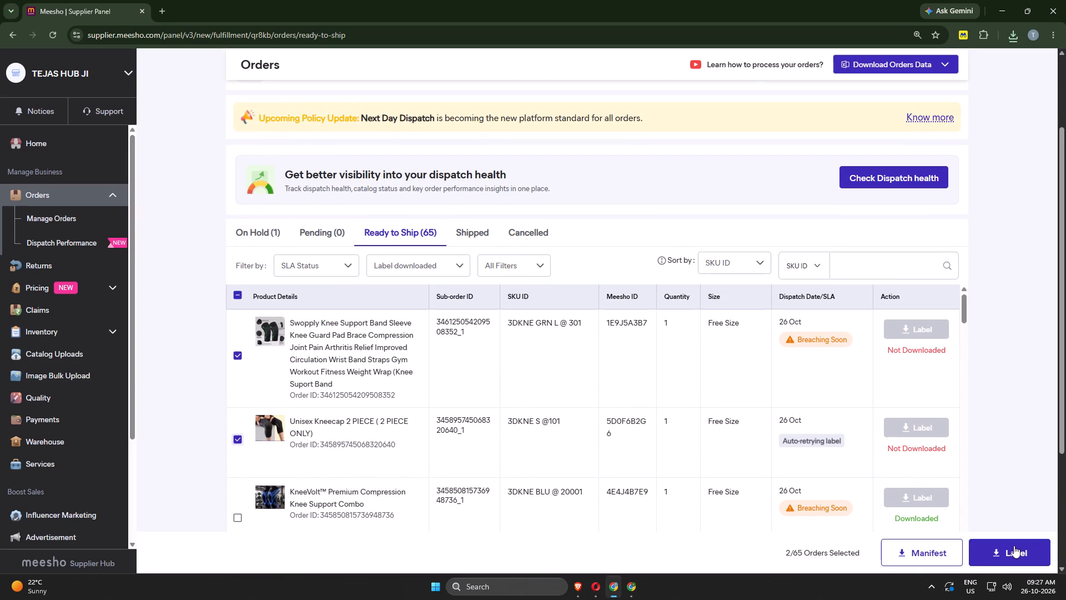
left_click(1011, 546)
Open the iLovePDF Crop PDF tool in a new tab and return to the TEJAS HUB JI orders page.
left_click(164, 7)
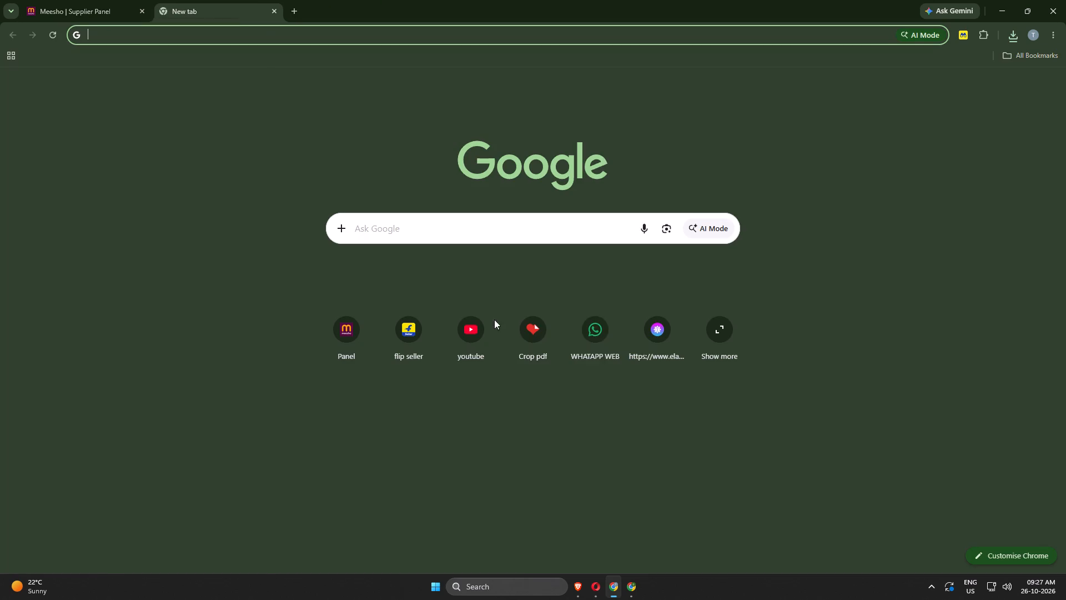
left_click(547, 336)
left_click(83, 9)
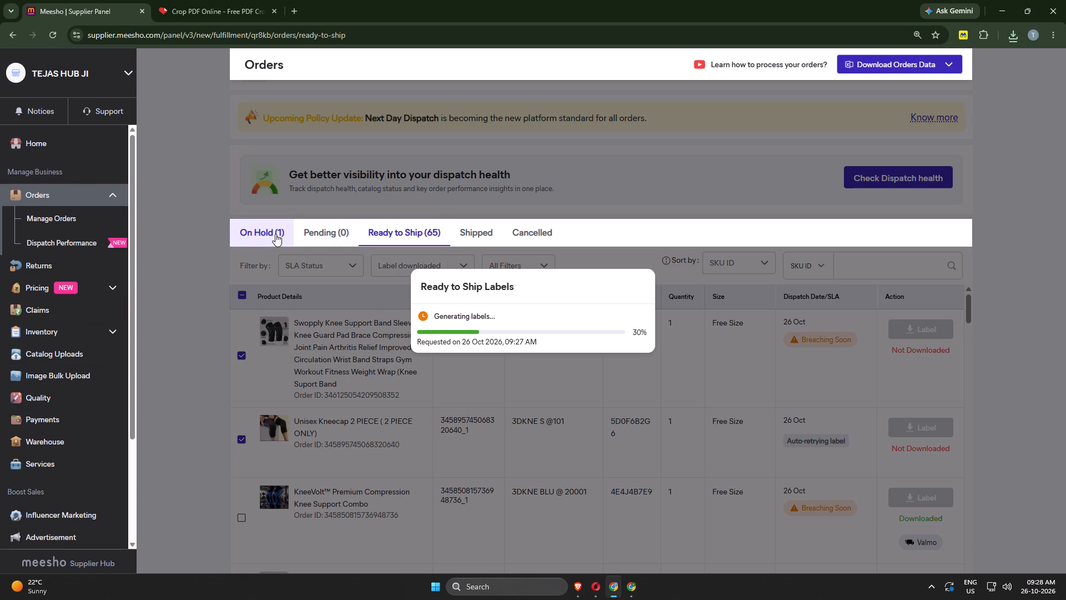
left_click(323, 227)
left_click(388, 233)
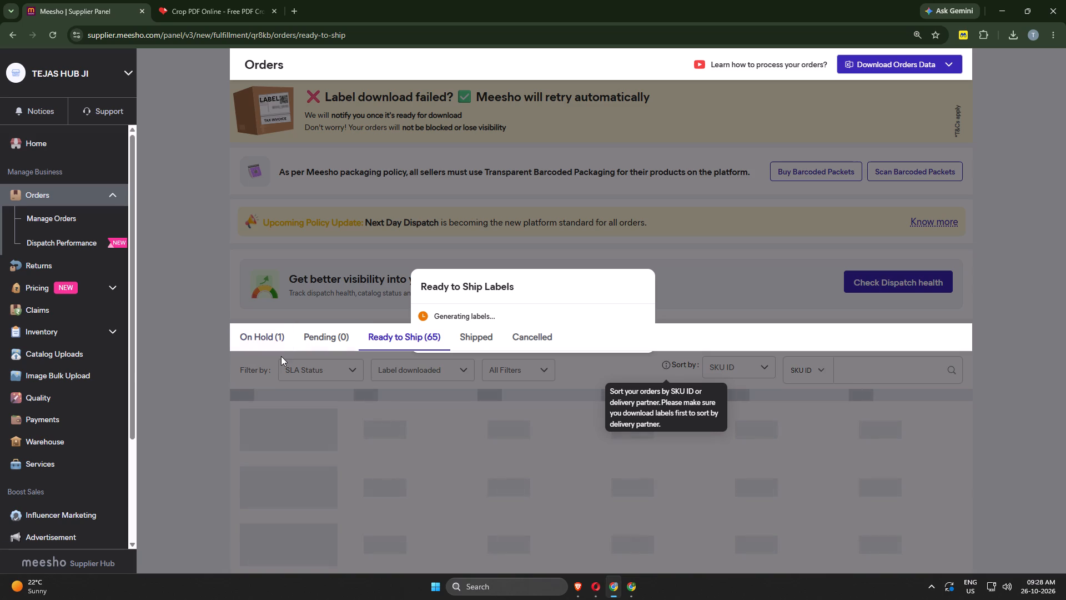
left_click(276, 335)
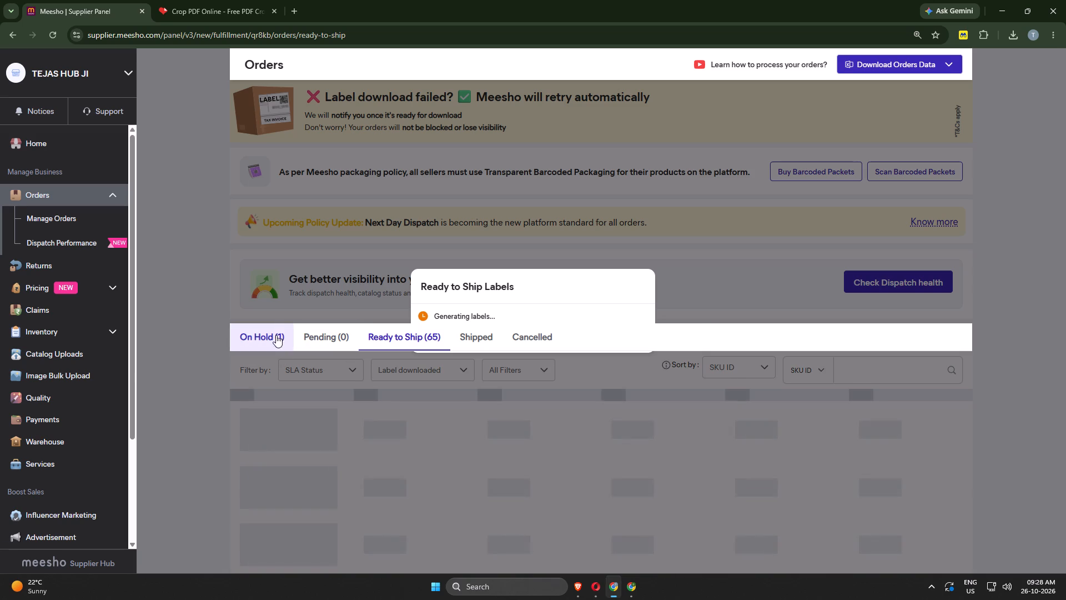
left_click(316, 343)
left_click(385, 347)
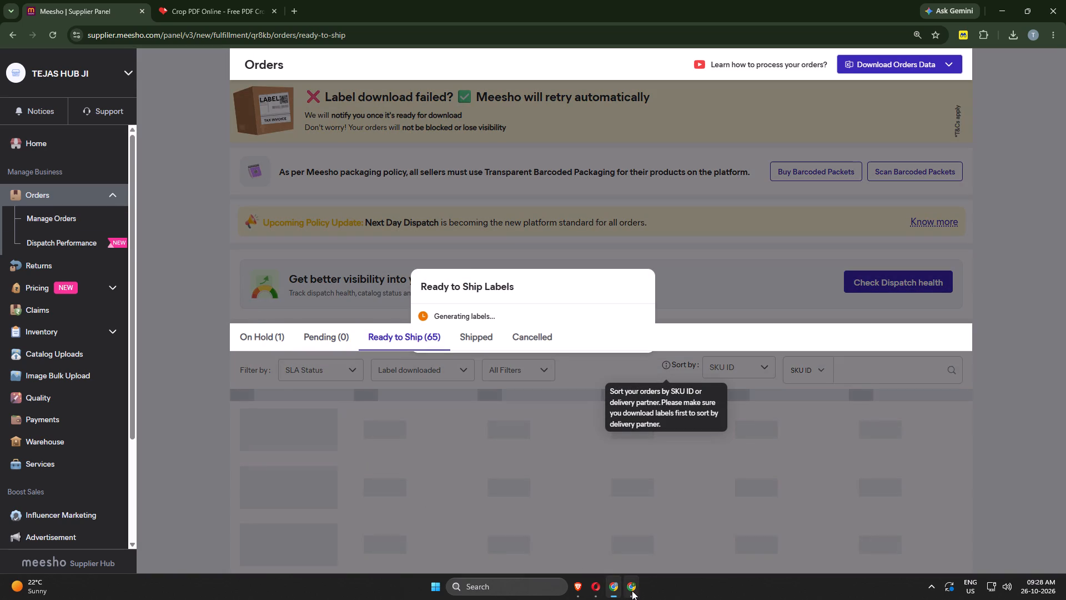
Switch to the Gekko account's window, open Download Labels, and check its Pending and On Hold orders.
left_click(632, 591)
left_click(411, 200)
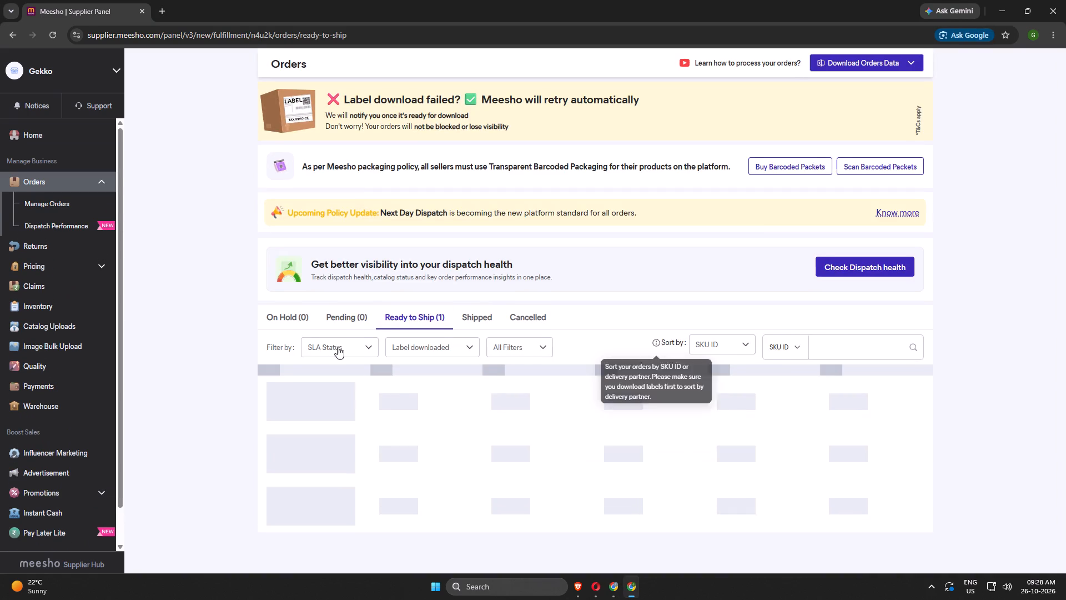
left_click(350, 313)
left_click(276, 318)
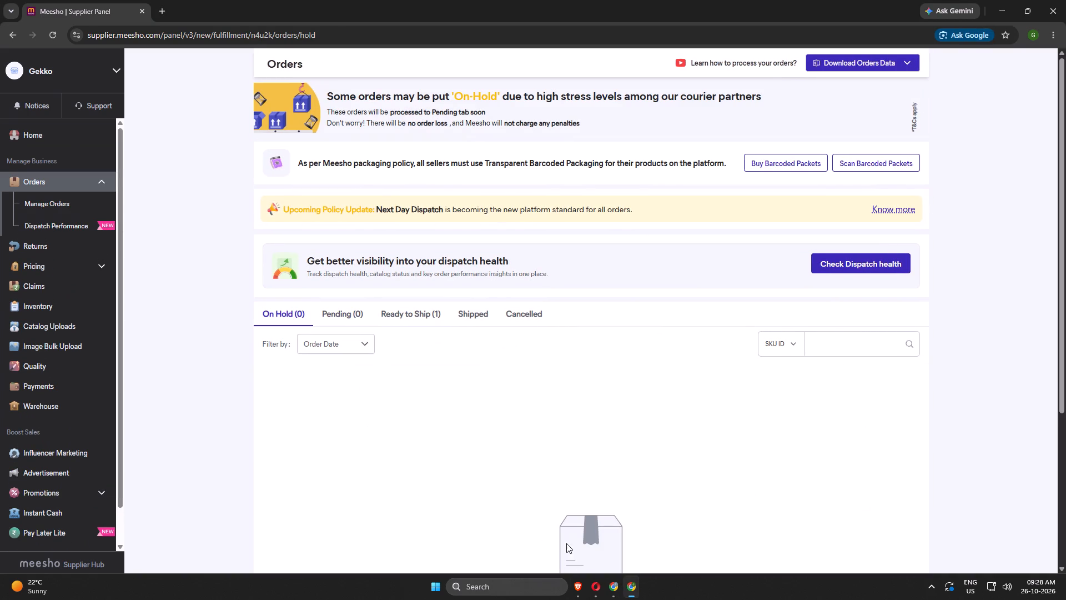
Switch to the #AS TRADER account in Brave, open its orders, and examine the Delivery Partner Rating list.
left_click(584, 596)
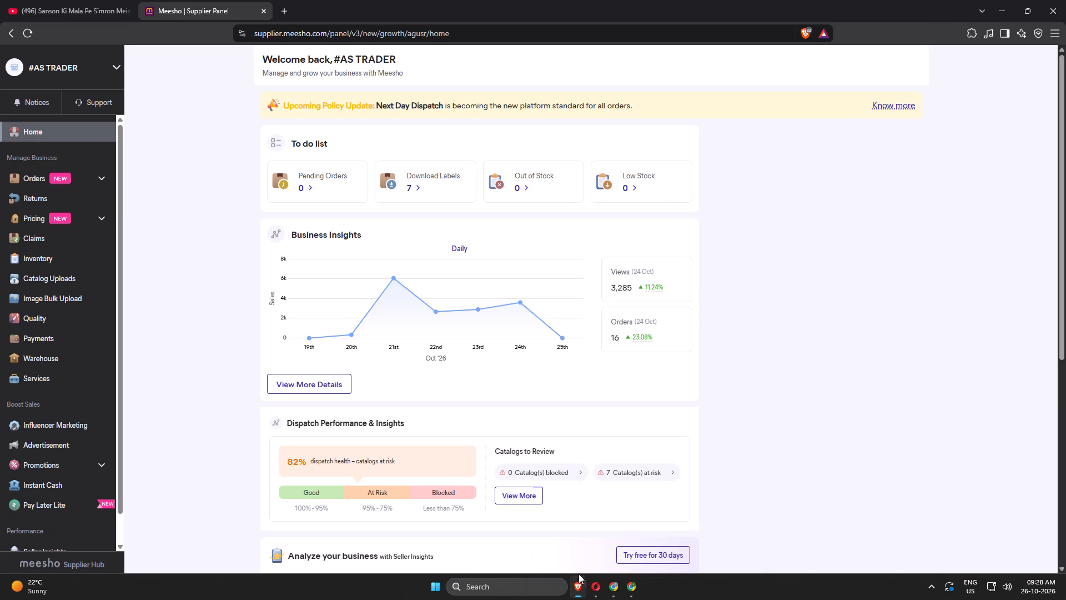
left_click(62, 173)
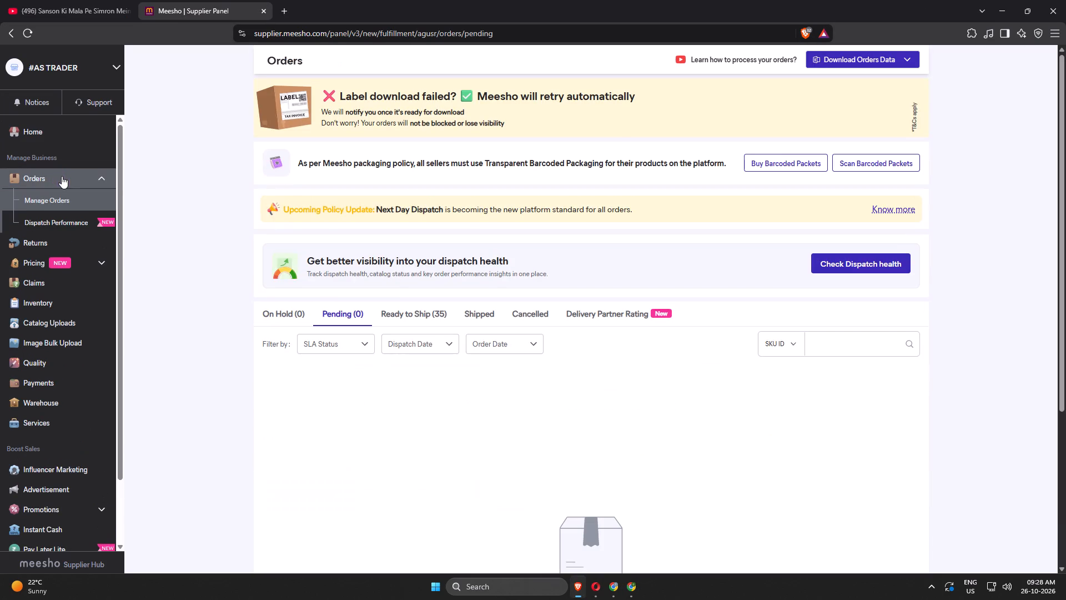
left_click(615, 318)
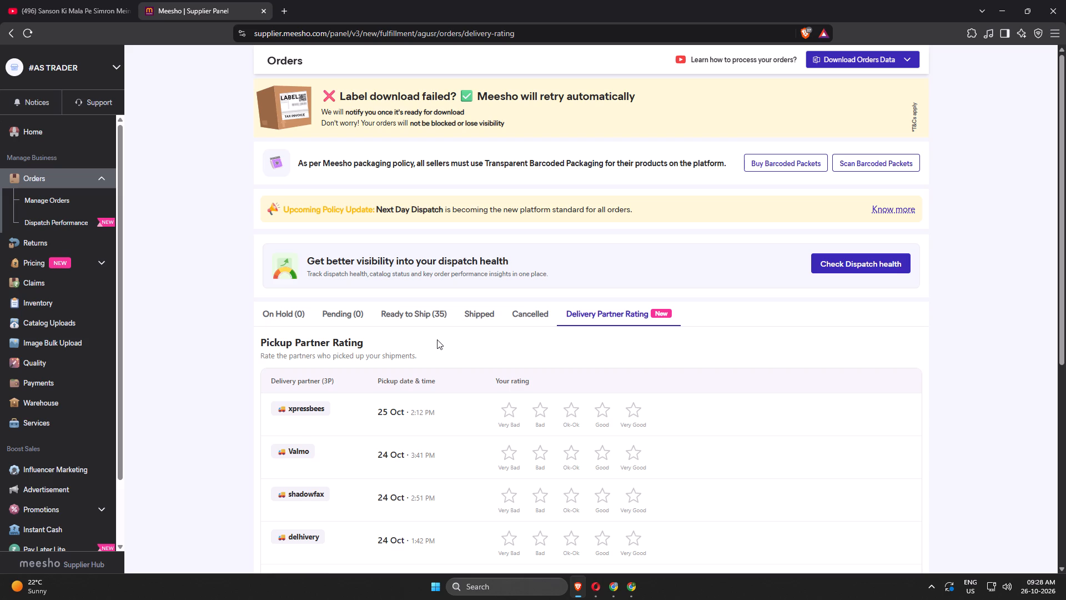
scroll(286, 396, "down", 1)
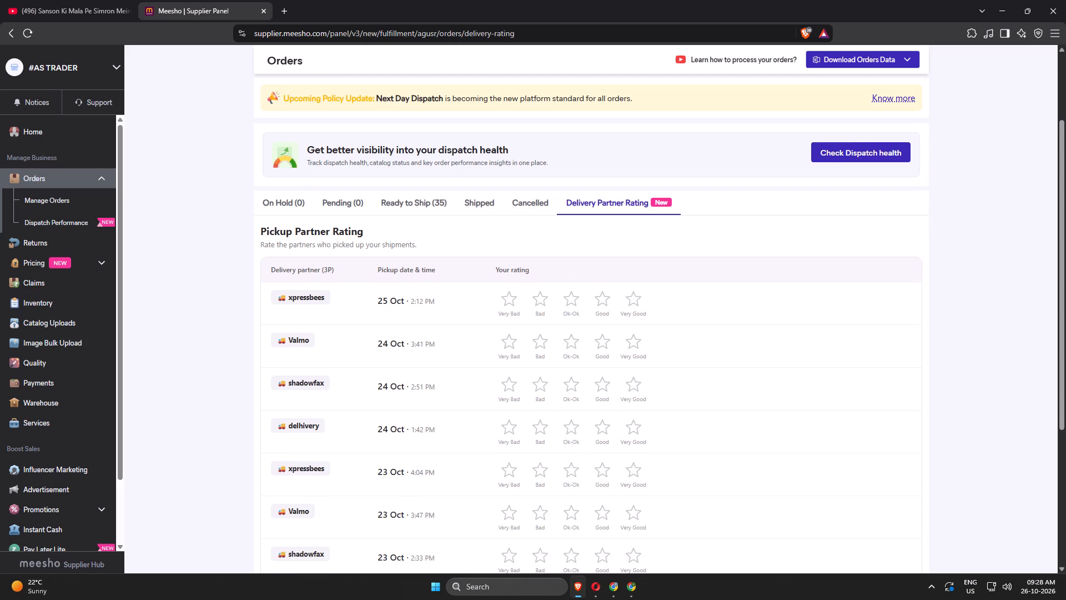
scroll(458, 395, "down", 8)
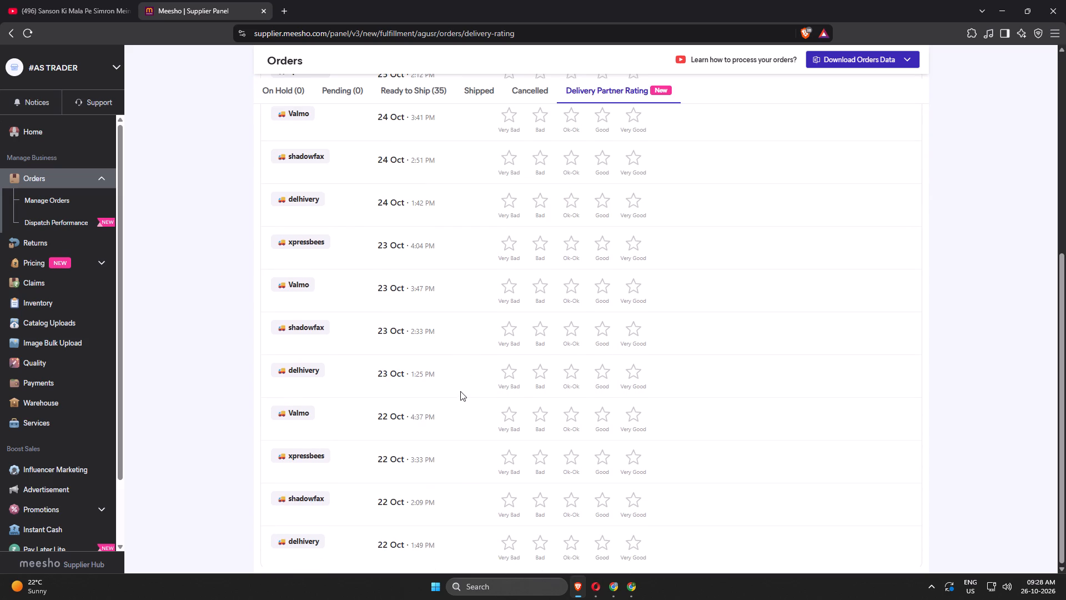
scroll(460, 391, "down", 2)
scroll(461, 389, "up", 5)
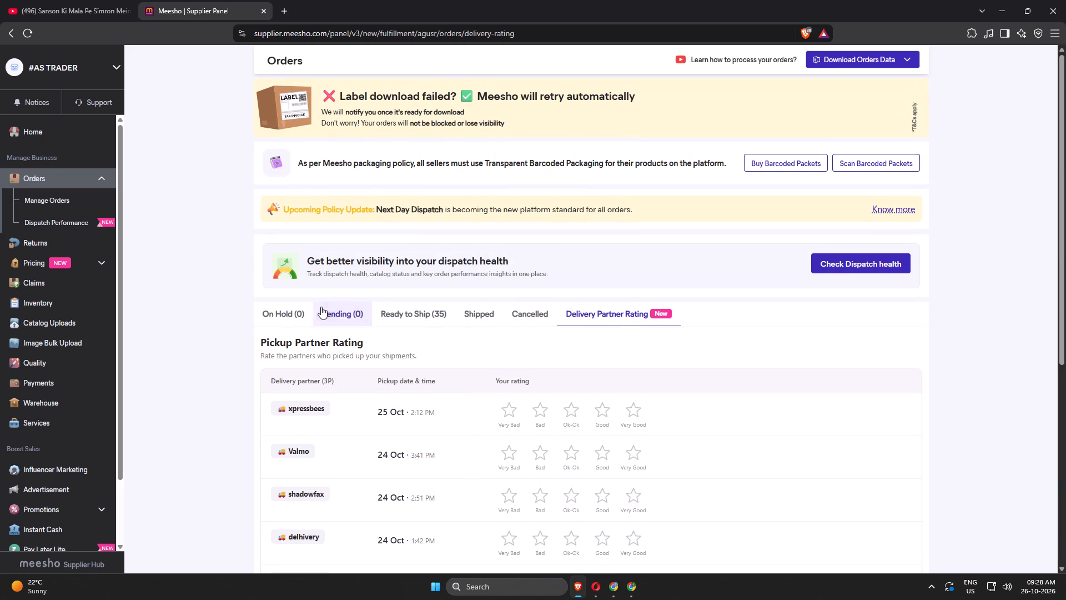
Check the On Hold, Pending and Ready to Ship orders of #AS TRADER and return to its home page.
left_click(300, 310)
left_click(358, 316)
left_click(406, 321)
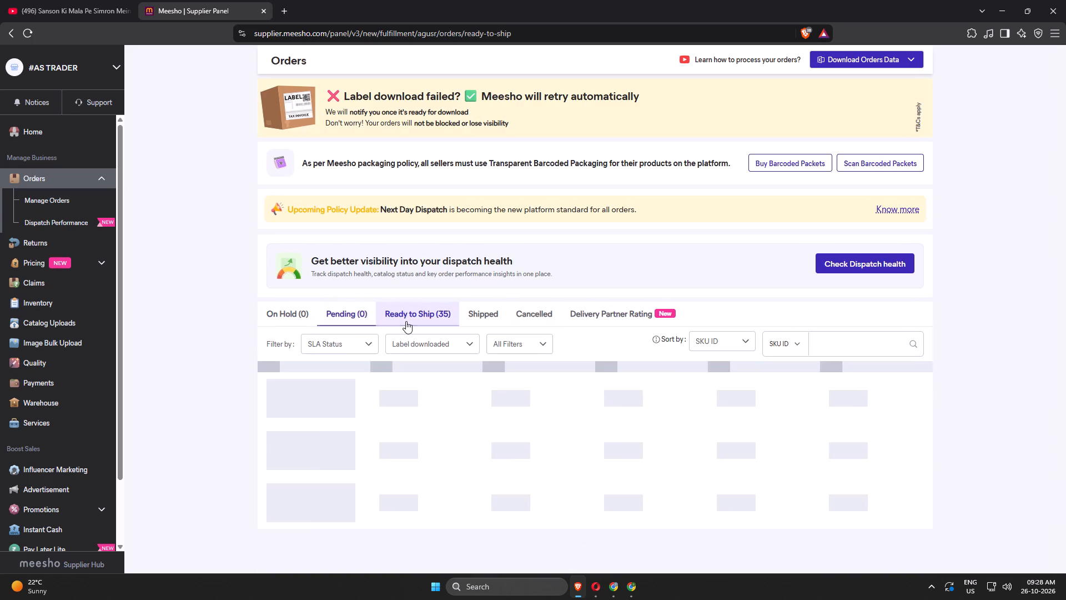
left_click(62, 126)
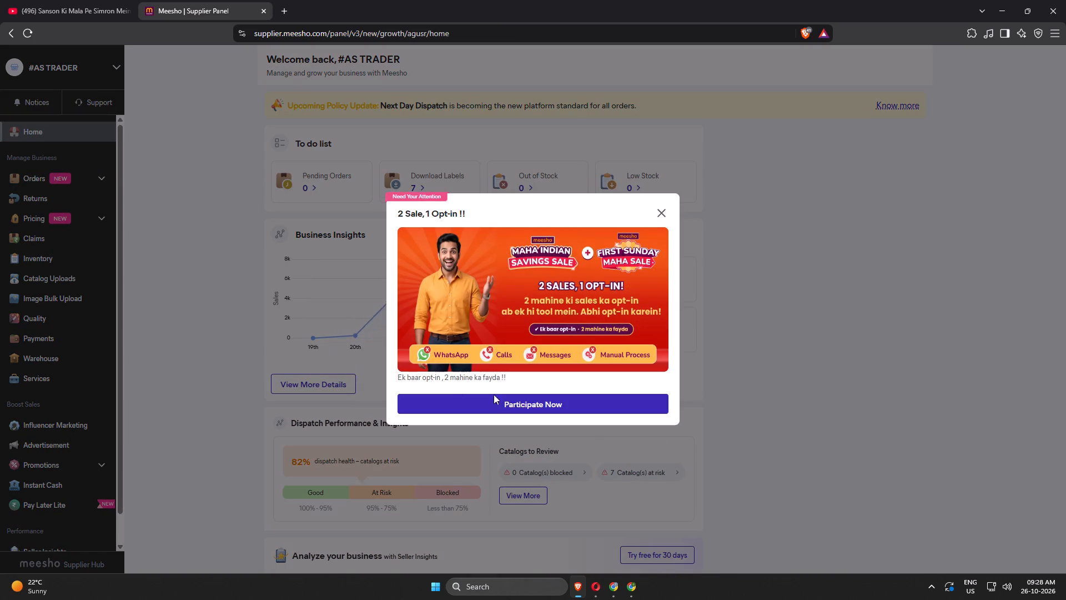
Return to the TEJAS HUB JI orders window and check its Pending, On Hold and Ready to Ship orders.
left_click(625, 595)
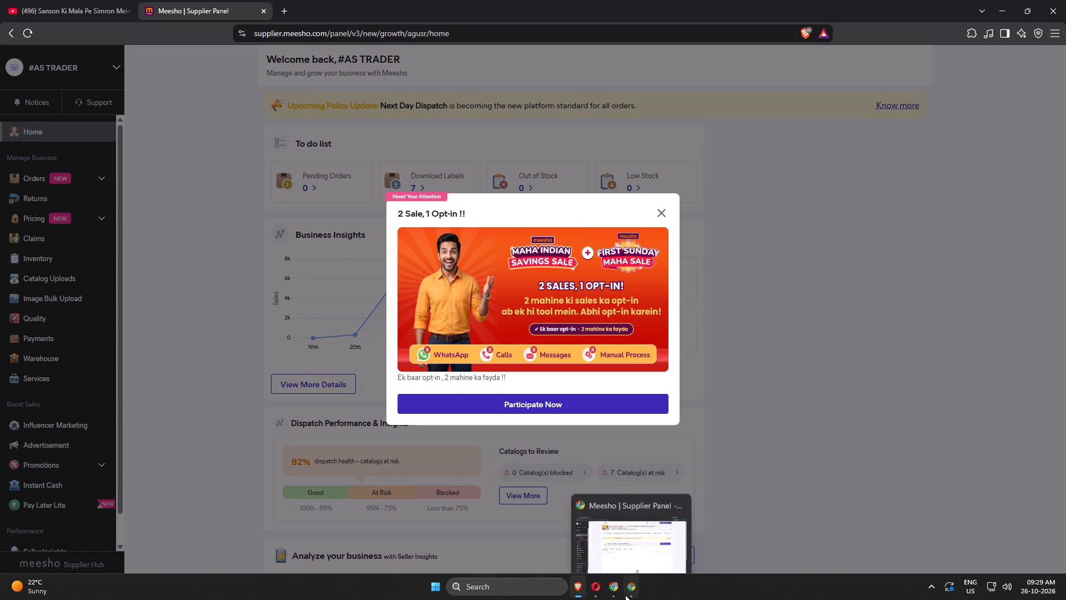
left_click(610, 589)
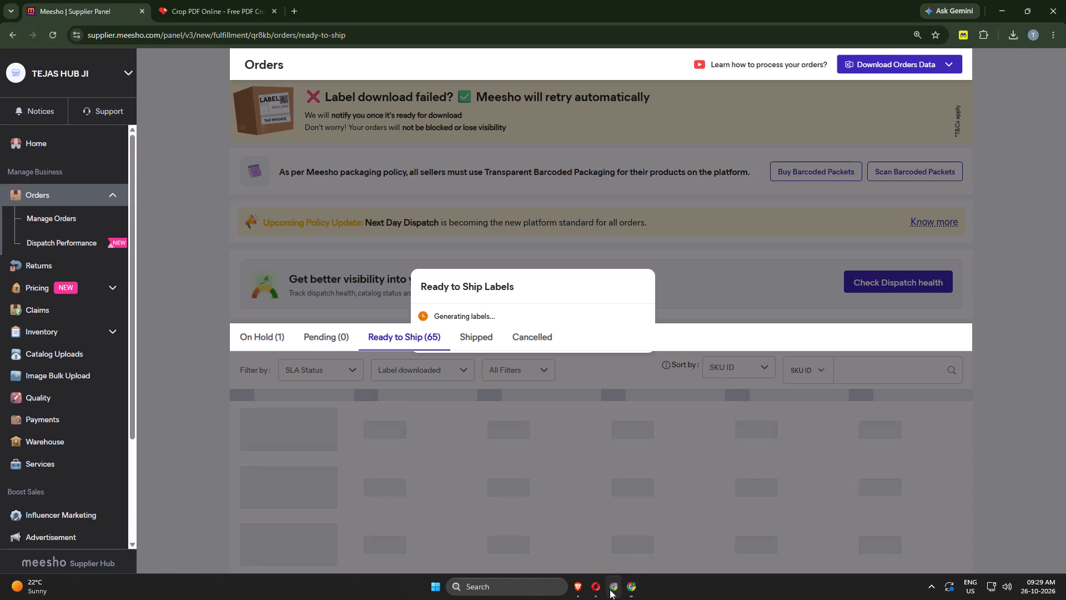
left_click(319, 344)
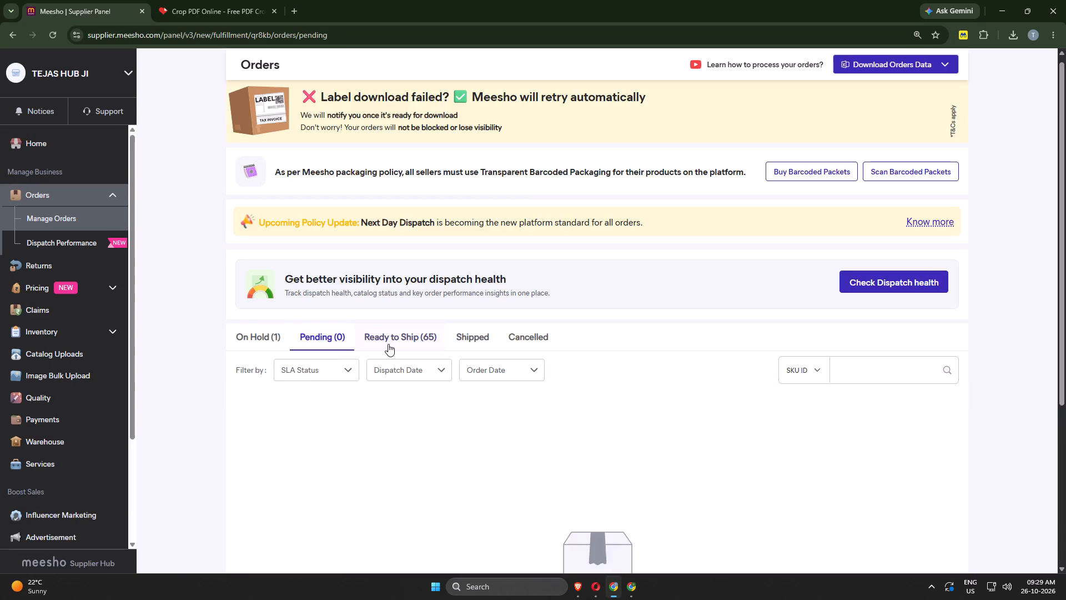
left_click(388, 344)
left_click(349, 334)
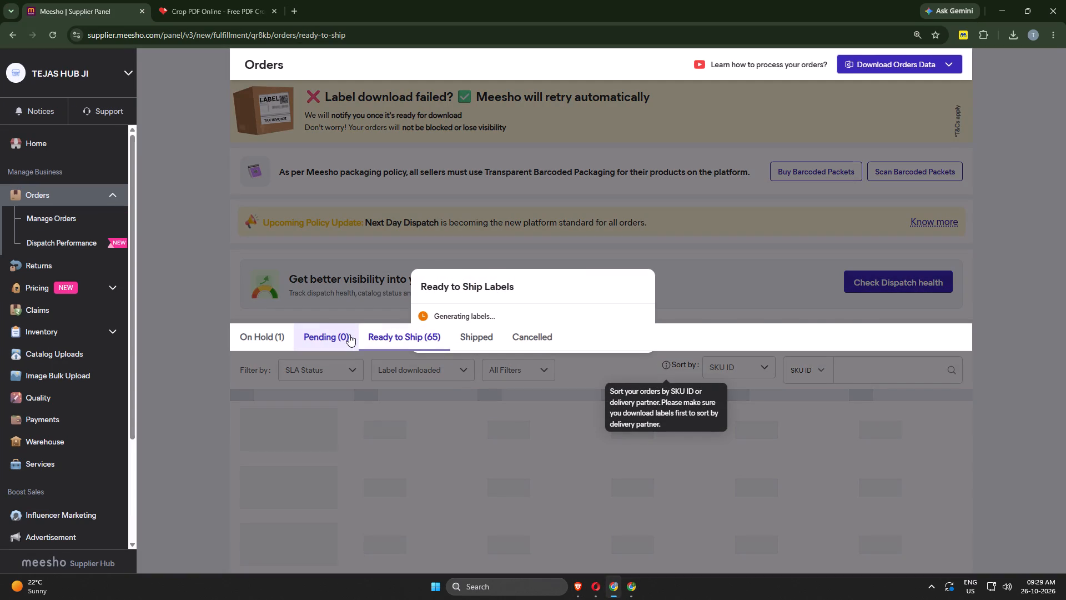
left_click(282, 332)
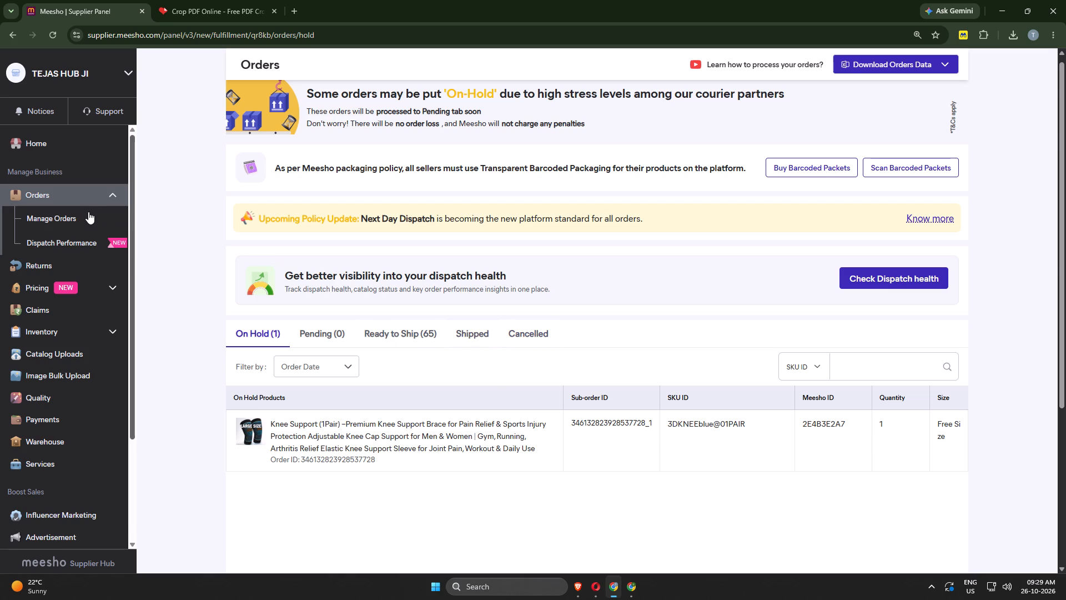
left_click(335, 337)
left_click(388, 348)
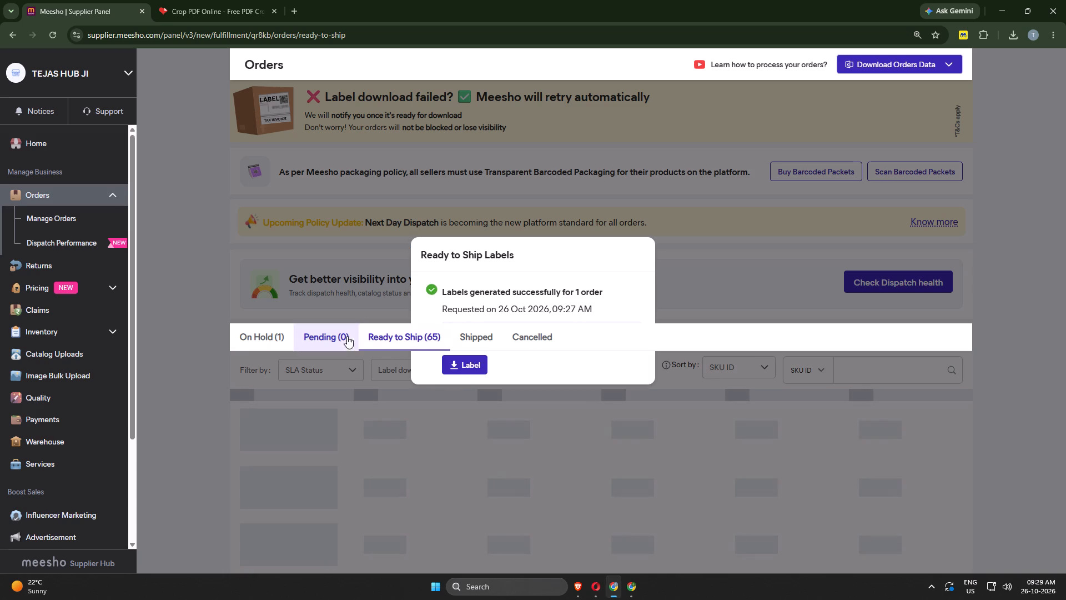
Download the generated TEJAS HUB JI label and load it into the iLovePDF Crop PDF tool.
left_click(459, 369)
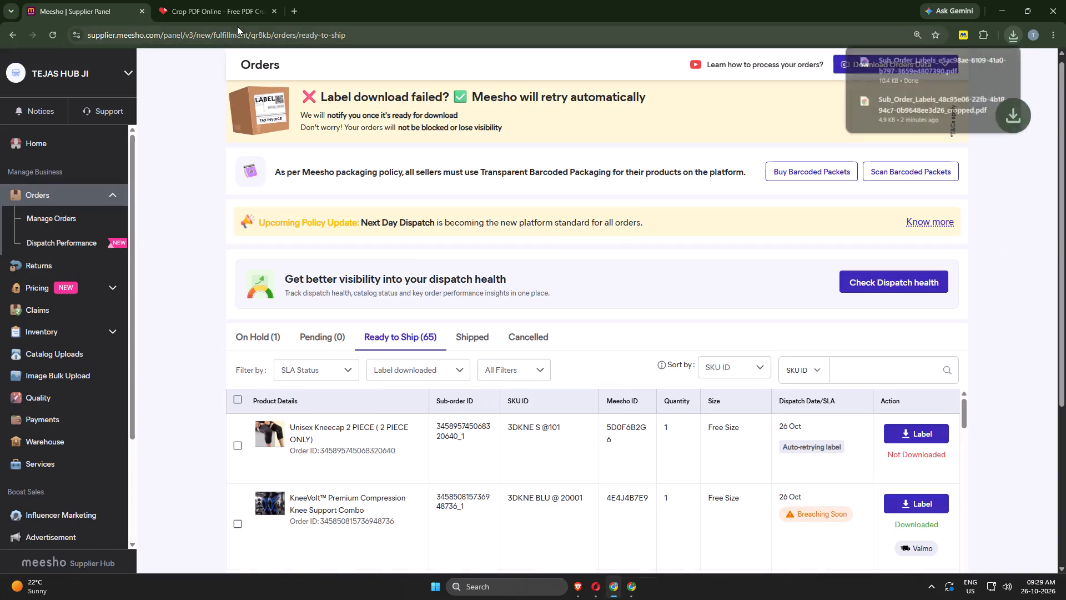
left_click(183, 9)
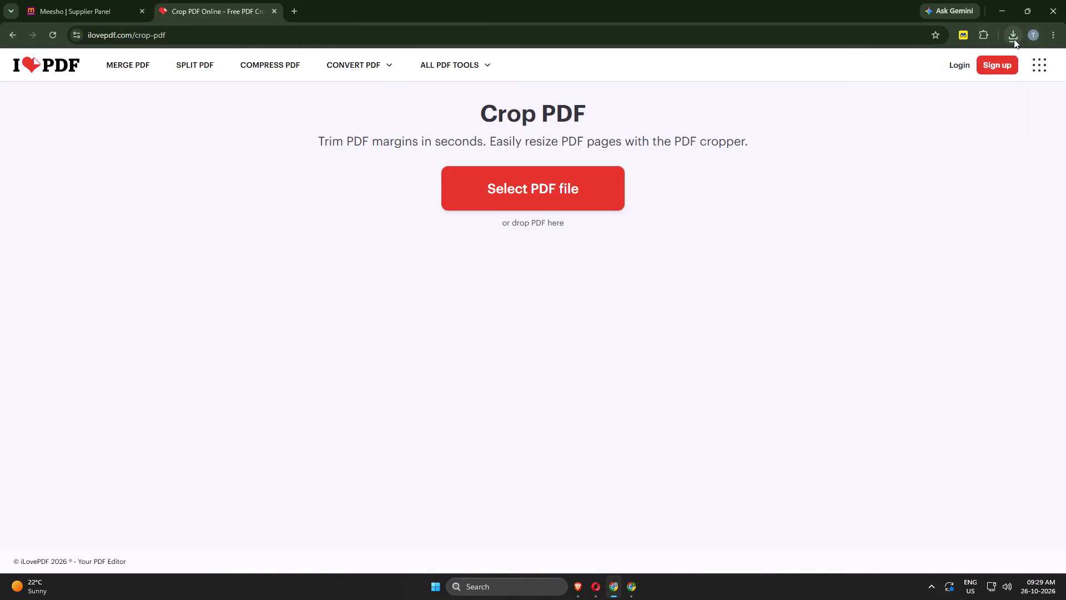
left_click(1014, 39)
left_click_drag(919, 93, 696, 235)
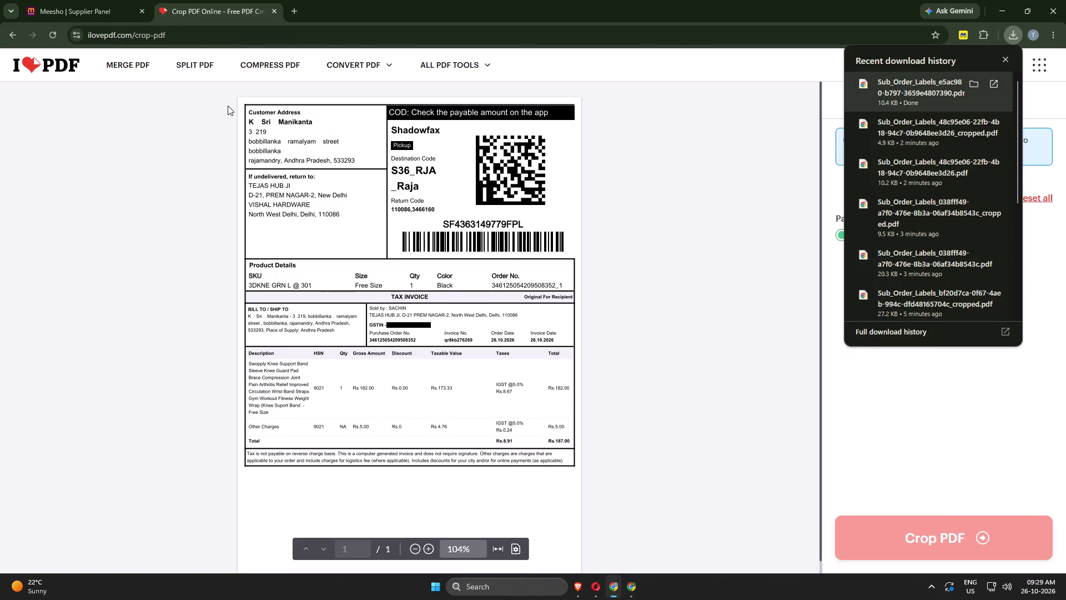
Crop the label PDF to the area from the customer address through the TAX INVOICE heading and download the cropped file.
left_click_drag(237, 98, 307, 179)
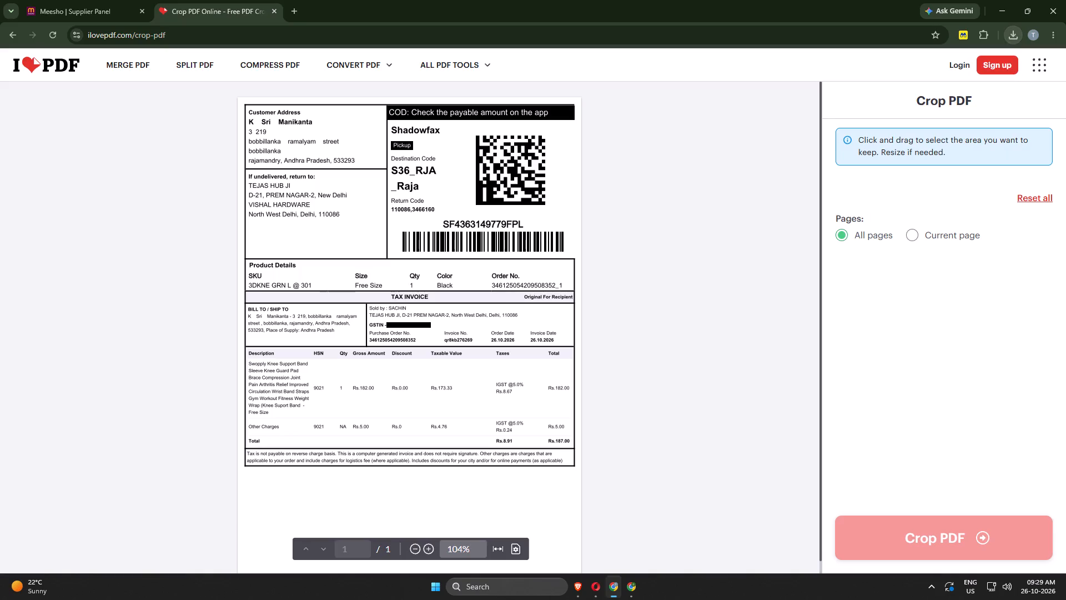
left_click_drag(241, 99, 636, 303)
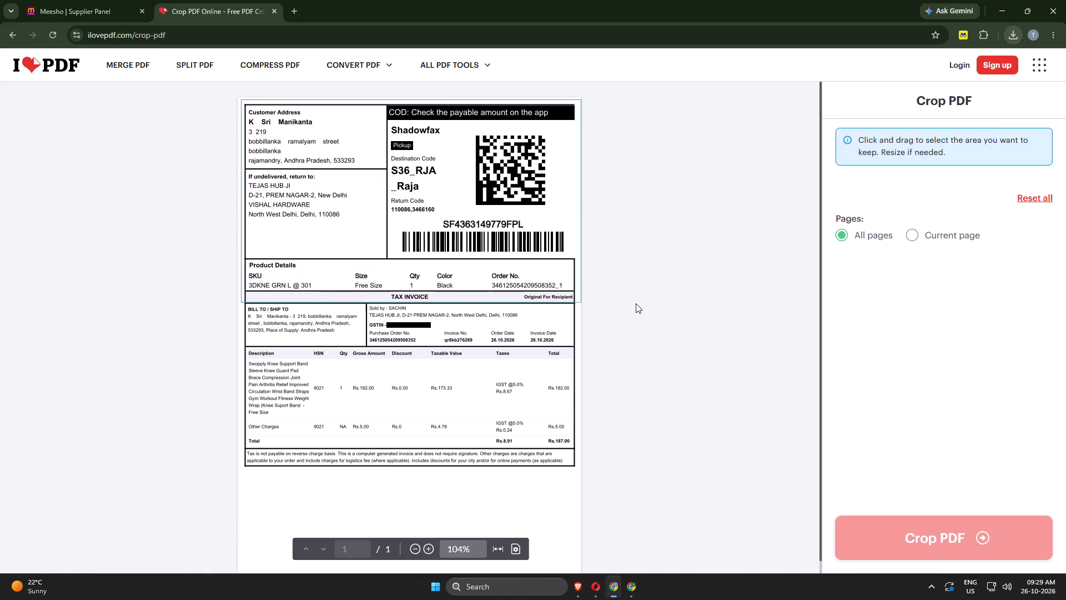
left_click_drag(636, 303, 637, 304)
left_click(895, 525)
left_click(563, 211)
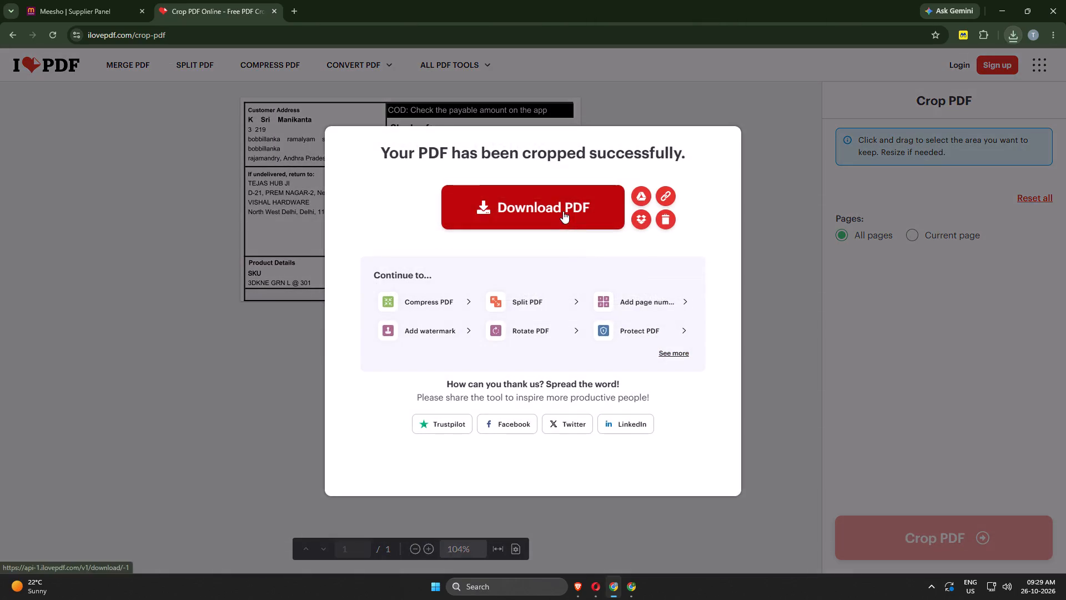
Open the cropped label PDF in a new tab, print it, and close the crop tool and label tabs.
left_click_drag(911, 77, 701, 0)
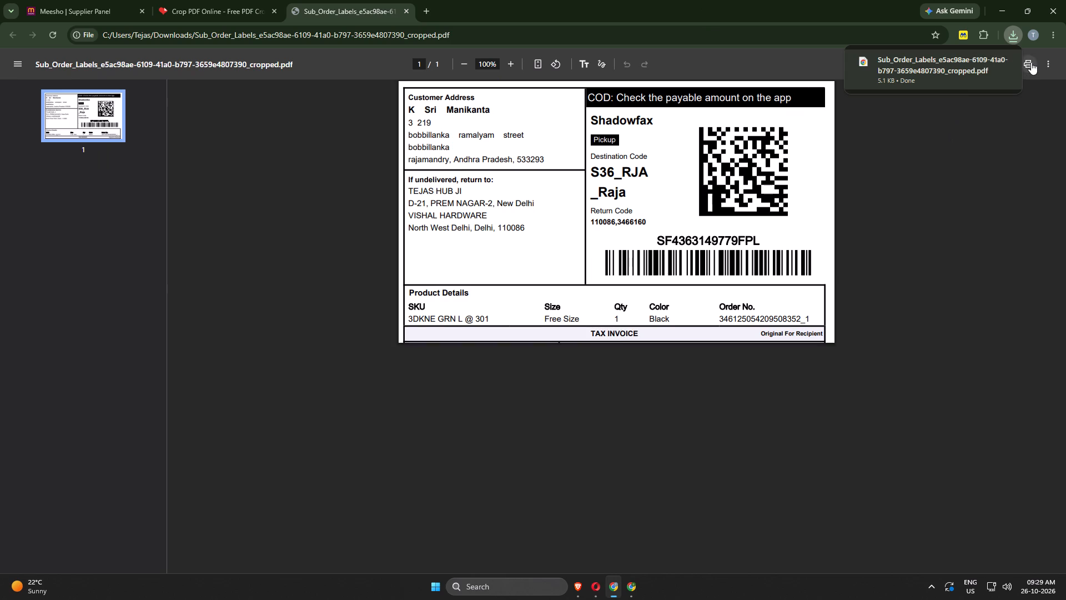
left_click(1031, 62)
left_click(811, 499)
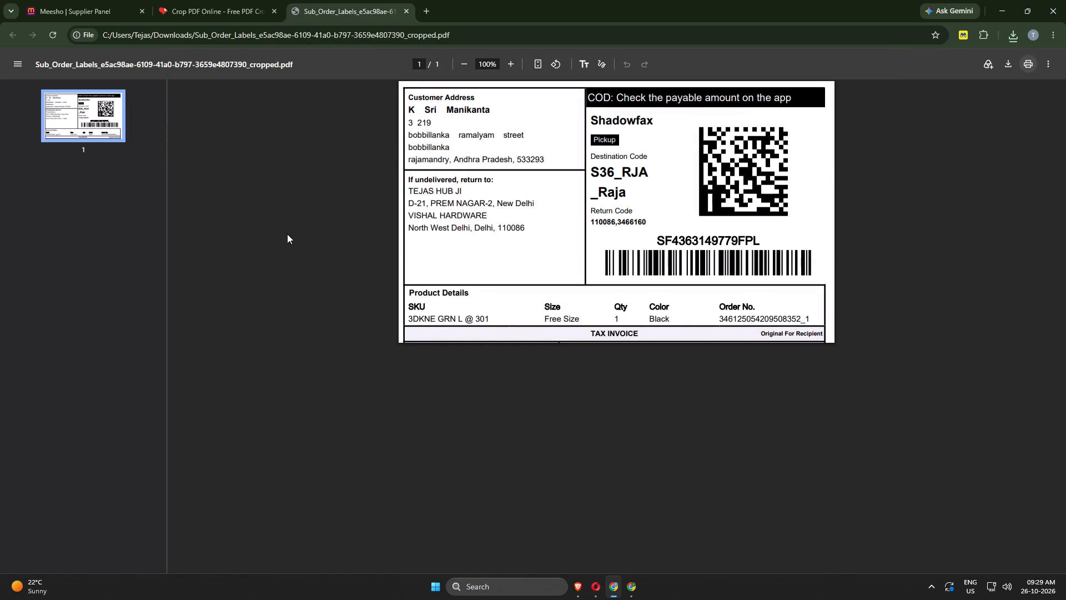
left_click(275, 9)
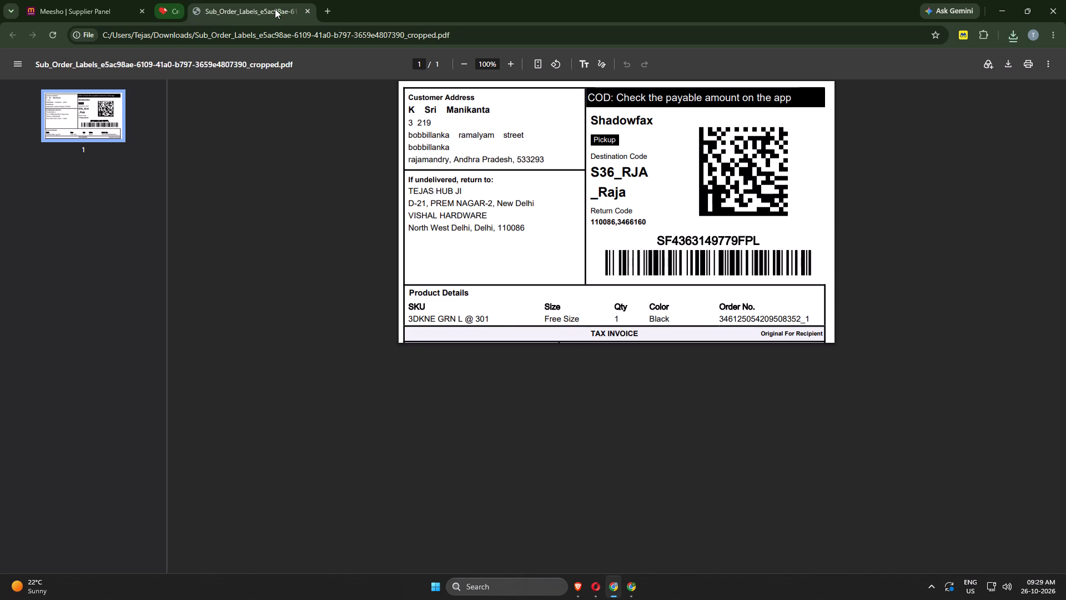
left_click(275, 9)
Check TEJAS HUB JI's to-do list and its Pending, On Hold and Ready to Ship orders, then return to the home page.
left_click(45, 153)
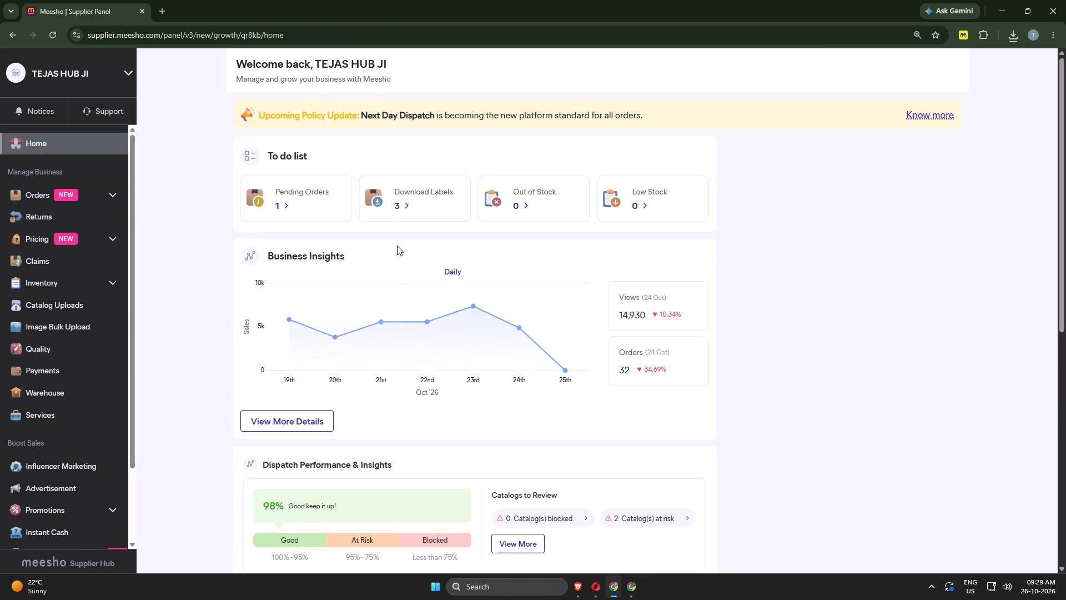
left_click(403, 216)
left_click(324, 347)
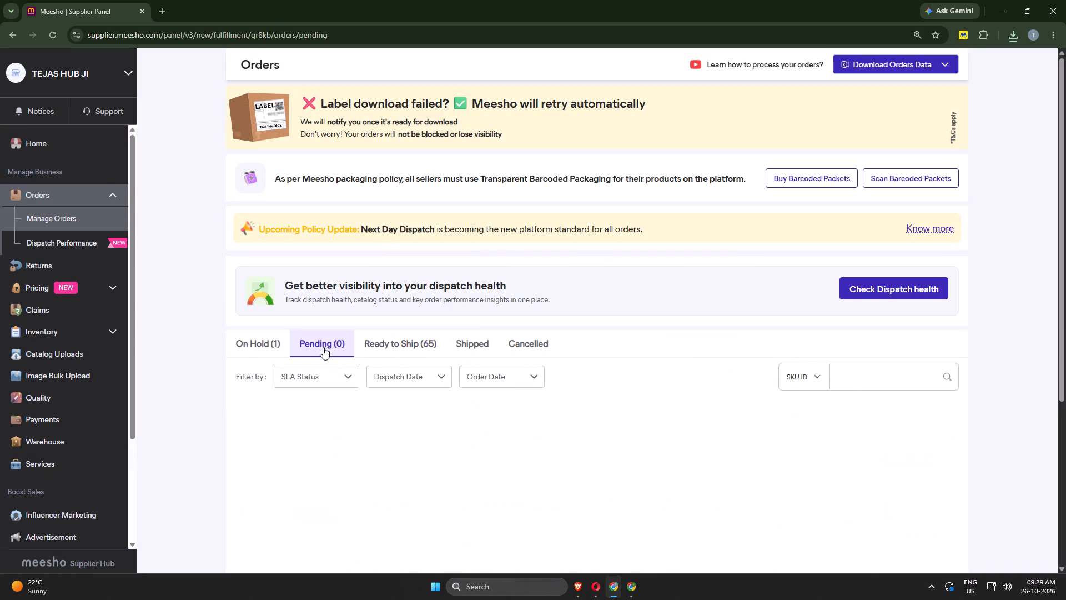
left_click(282, 342)
left_click(313, 338)
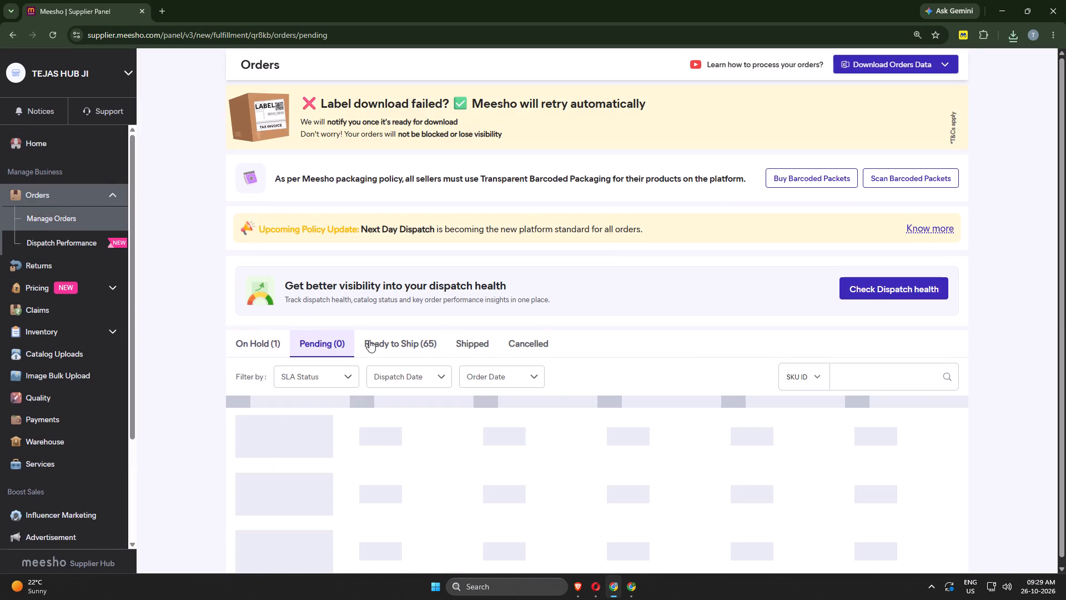
left_click(394, 339)
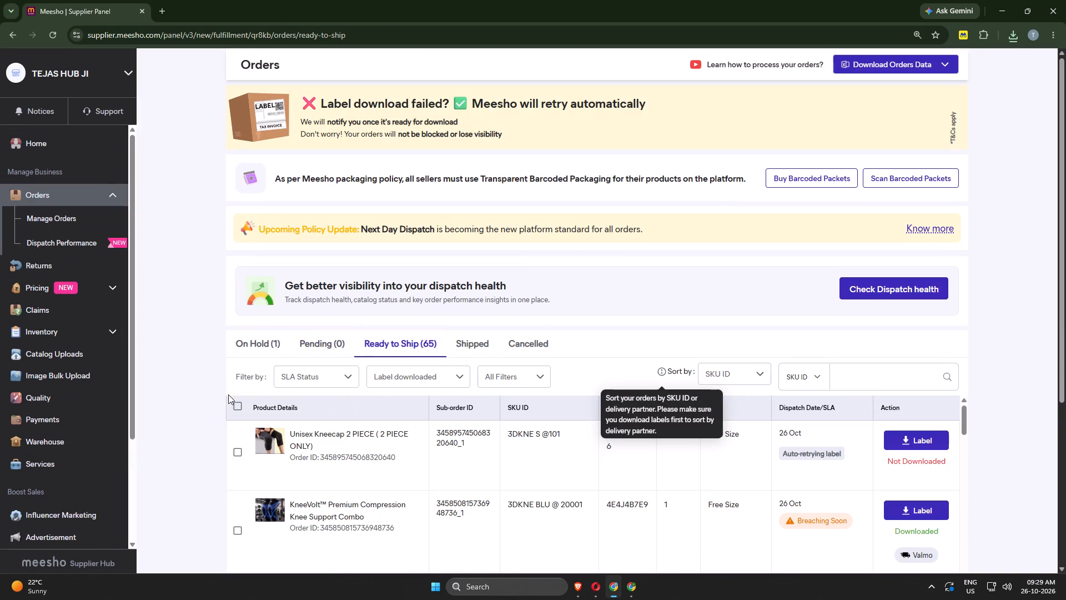
left_click(28, 151)
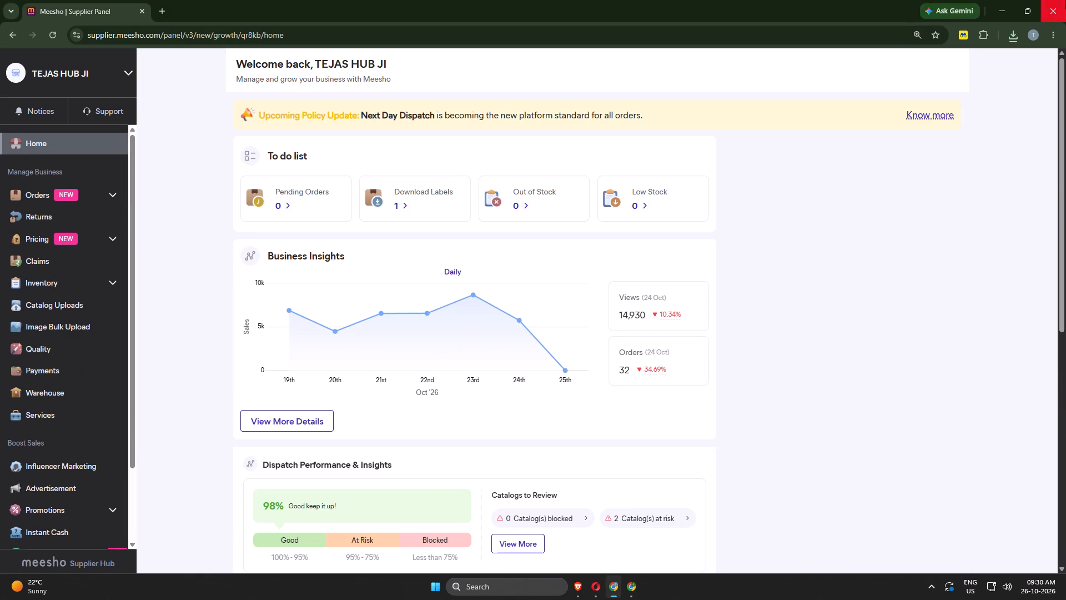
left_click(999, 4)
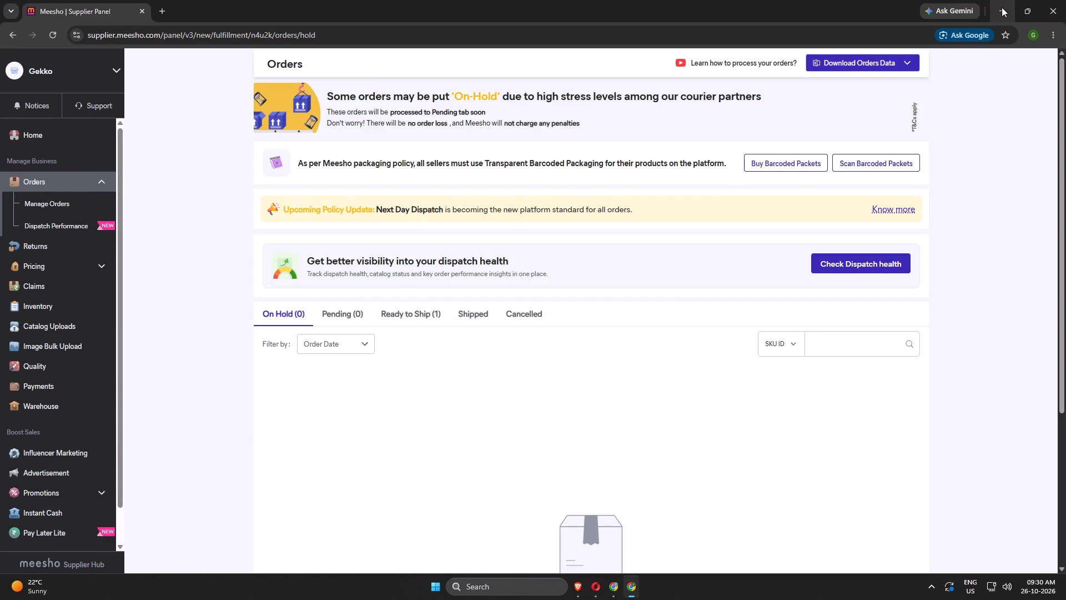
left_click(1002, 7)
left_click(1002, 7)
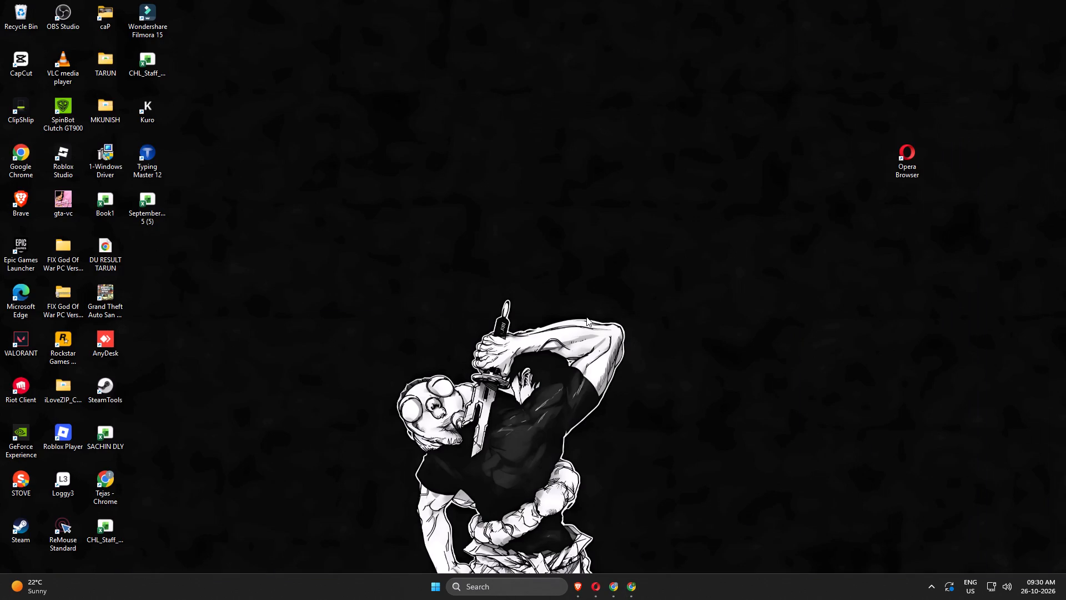
Switch to the Gekko account's window and generate and download the label for its Ready to Ship Workout Knee Compression Sleeve order.
left_click(609, 589)
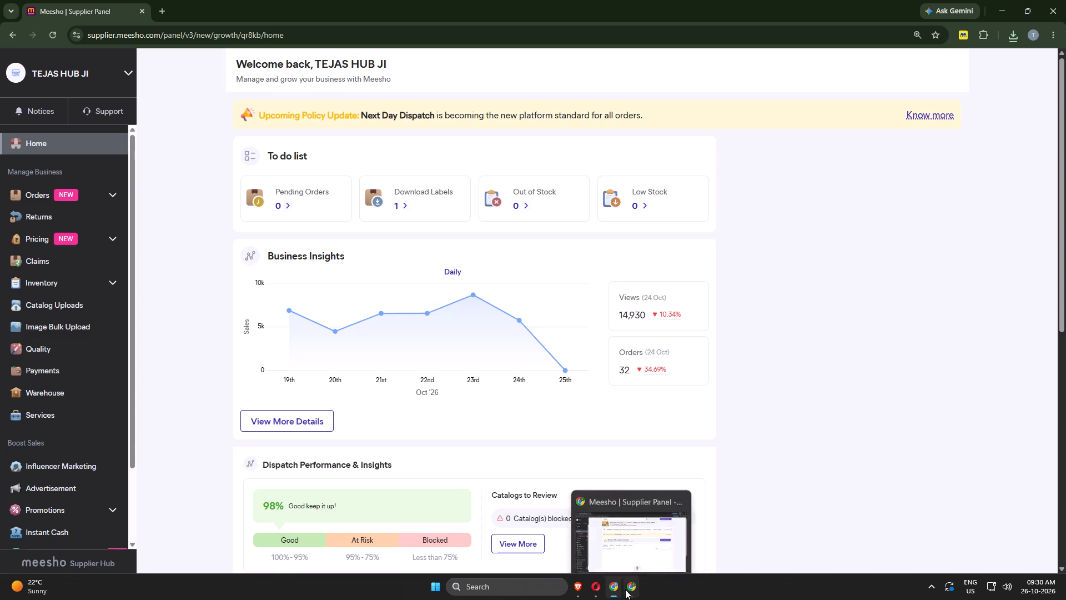
left_click(625, 589)
left_click(408, 317)
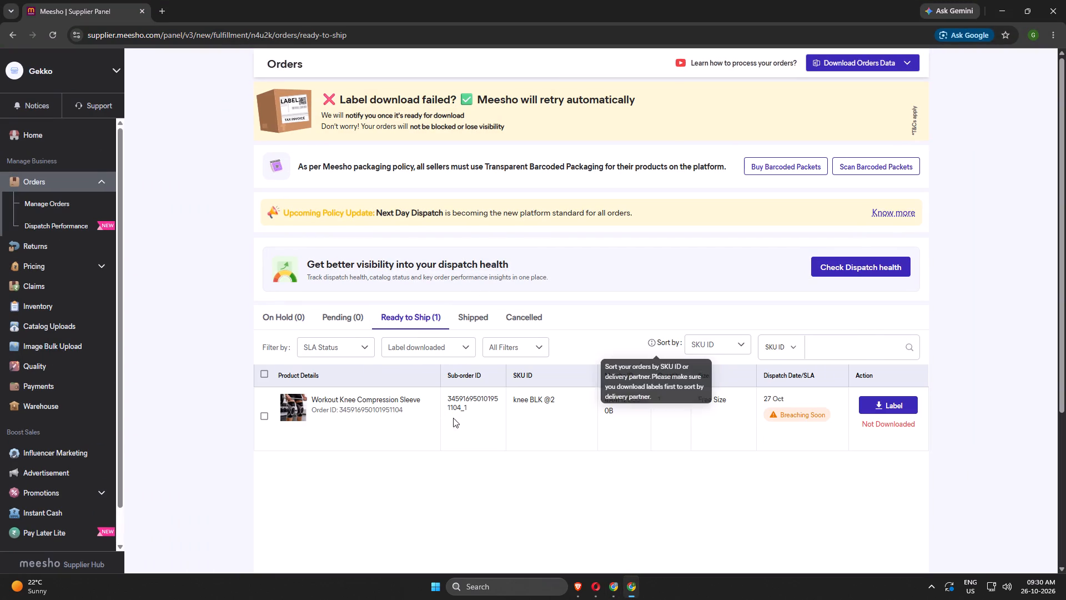
left_click(874, 403)
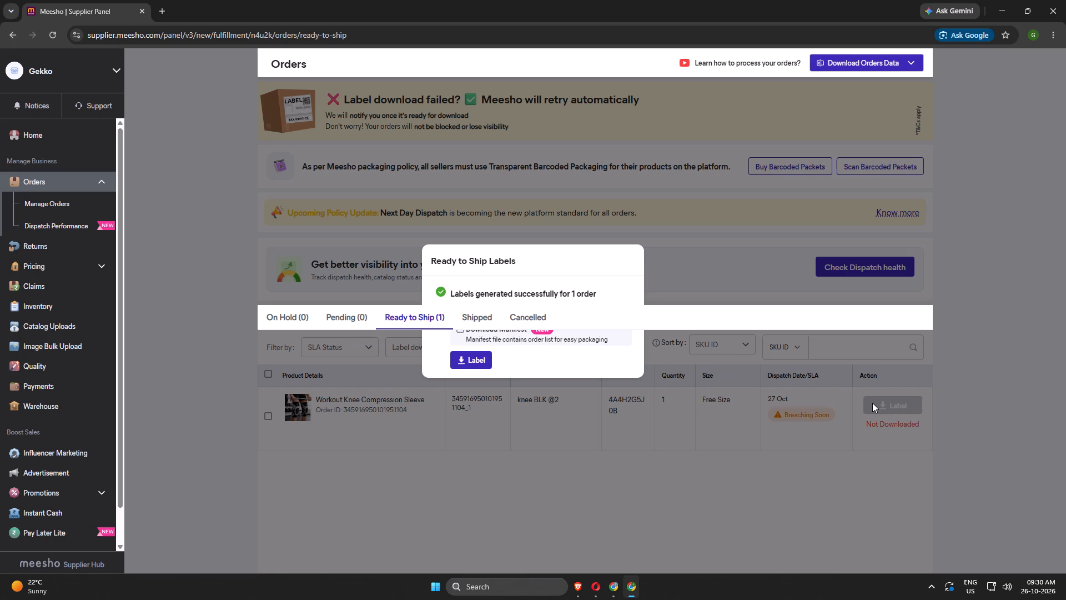
left_click(474, 356)
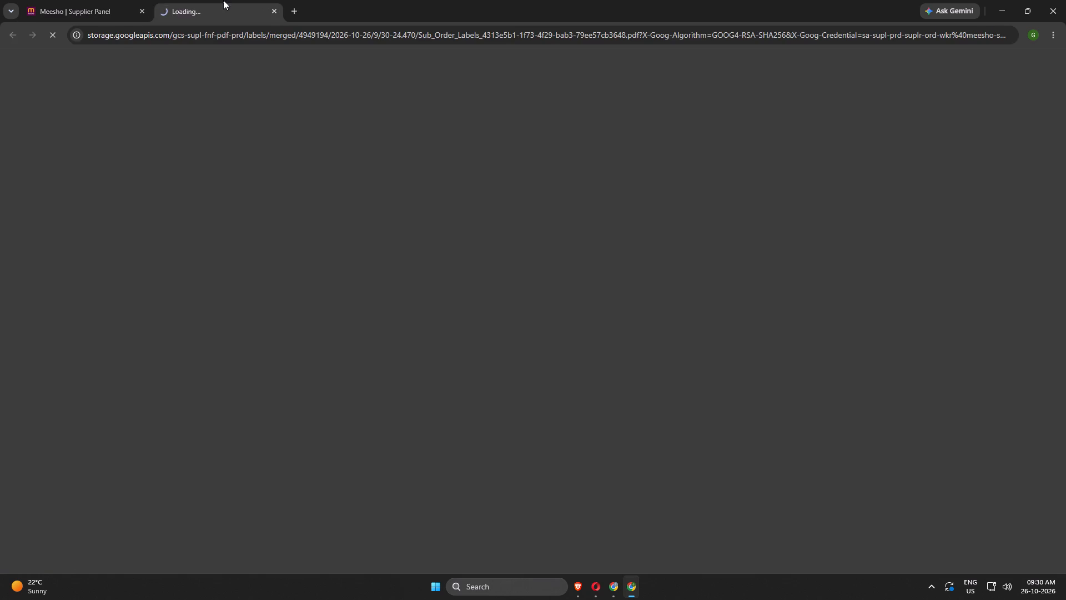
Open E-LabelCrop's Meesho label cropper in a new tab, upload the downloaded Gekko label and prepare the shipping label.
left_click(158, 6)
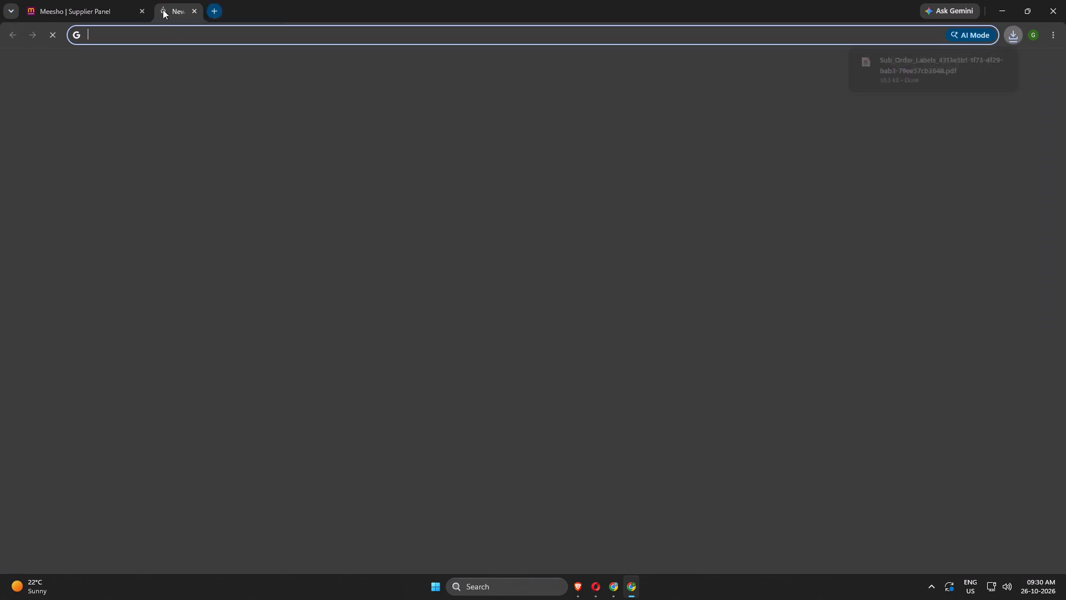
left_click(480, 314)
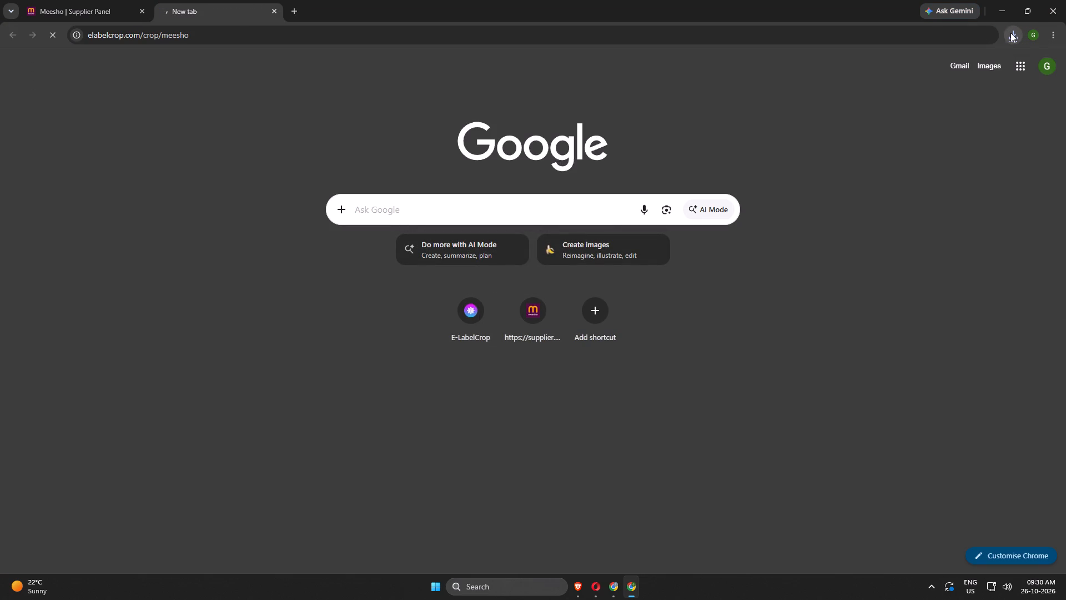
left_click(481, 416)
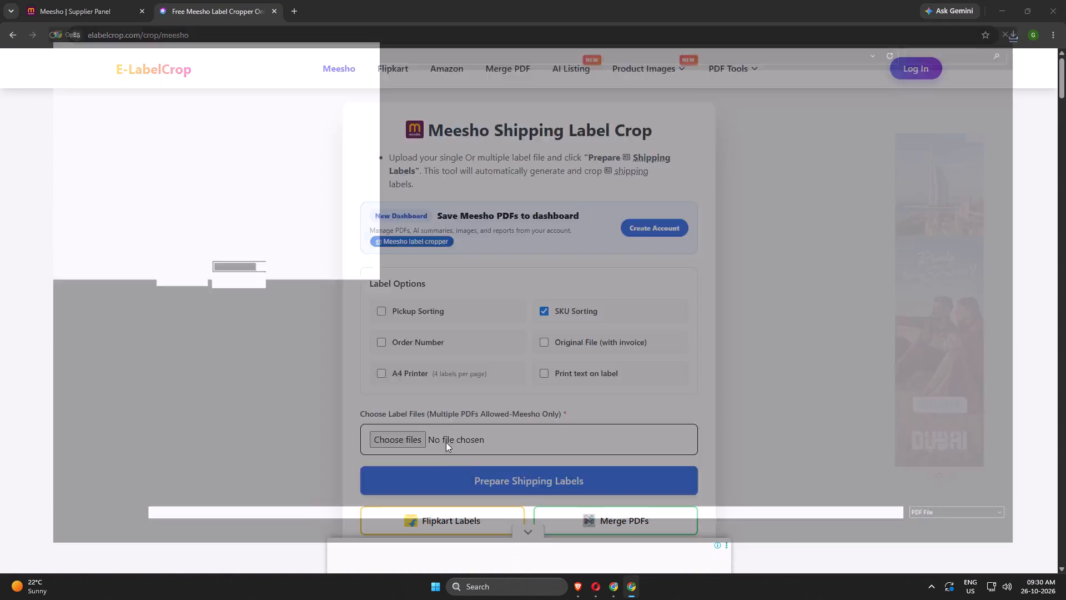
left_click(127, 124)
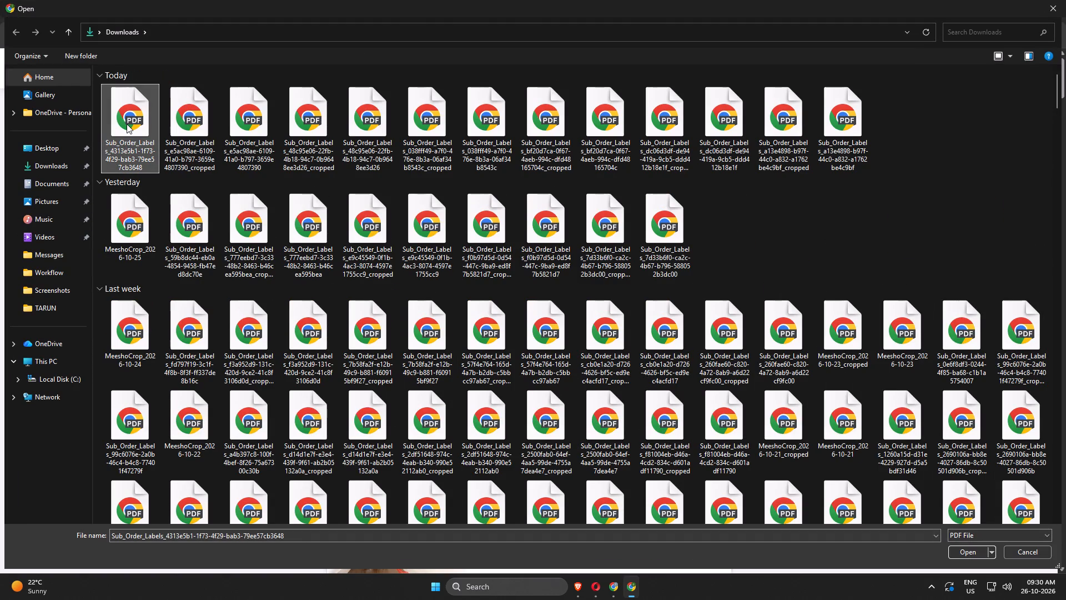
left_click(127, 124)
double_click(127, 124)
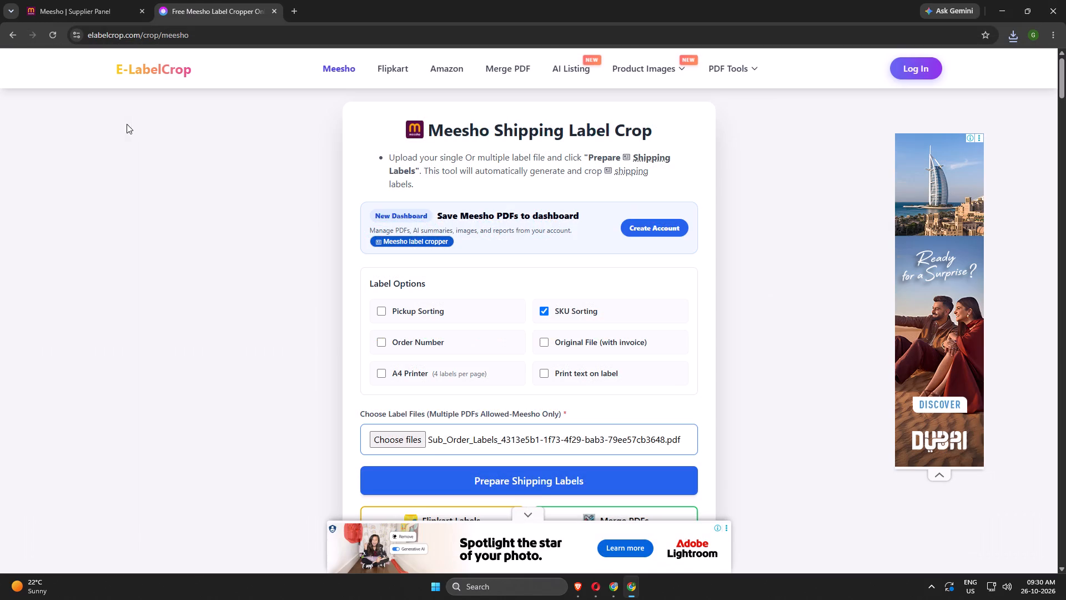
left_click(541, 481)
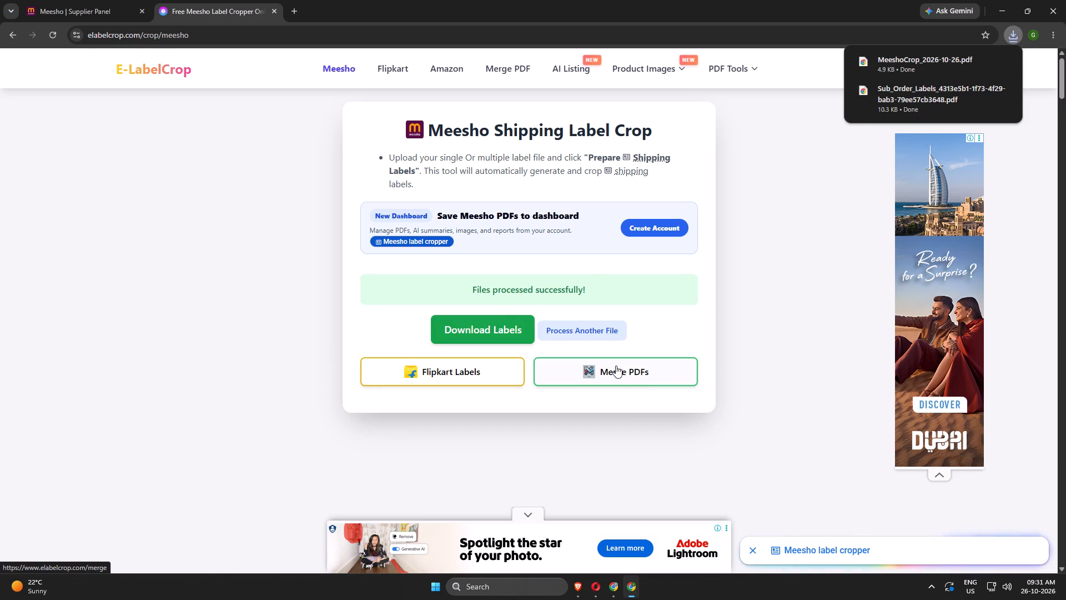
Open MeeshoCrop_2026-10-26.pdf in a new tab and print one copy on the 4BARCODE 4B-2054N printer.
left_click_drag(916, 65, 720, 0)
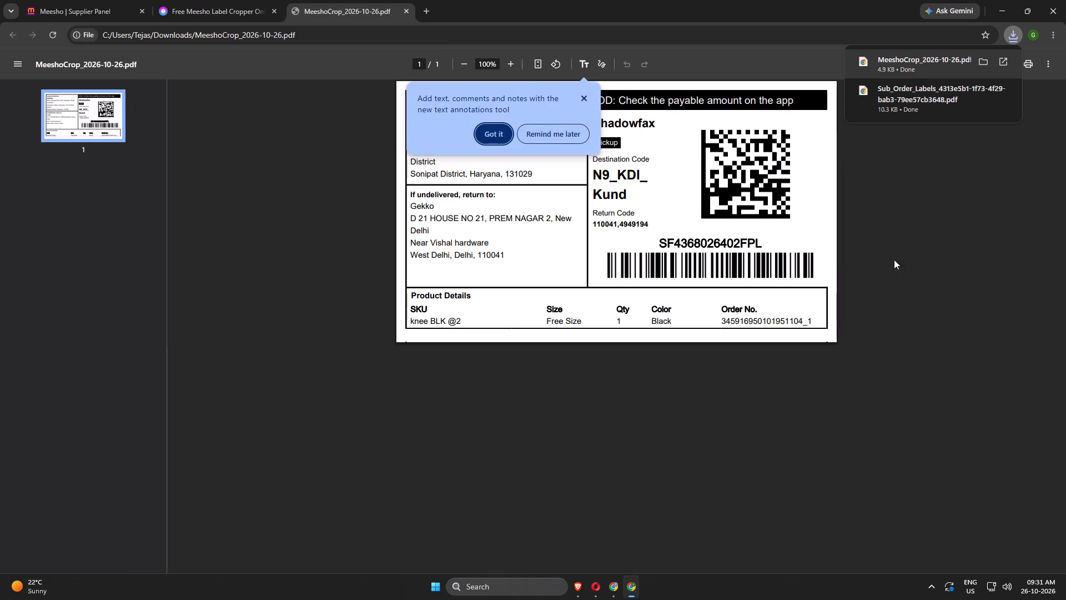
left_click(1033, 63)
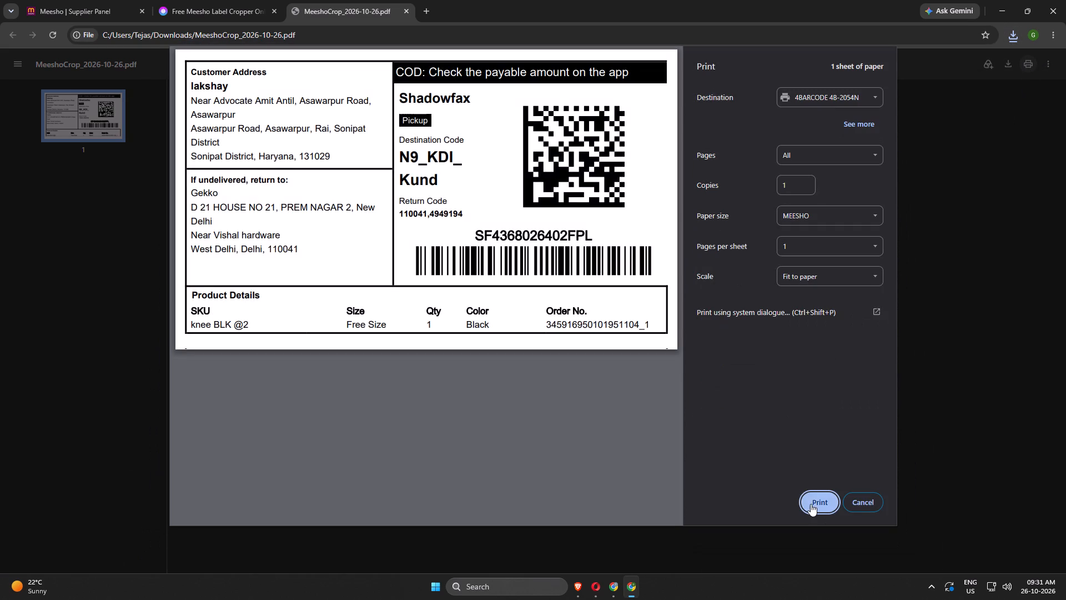
left_click(811, 504)
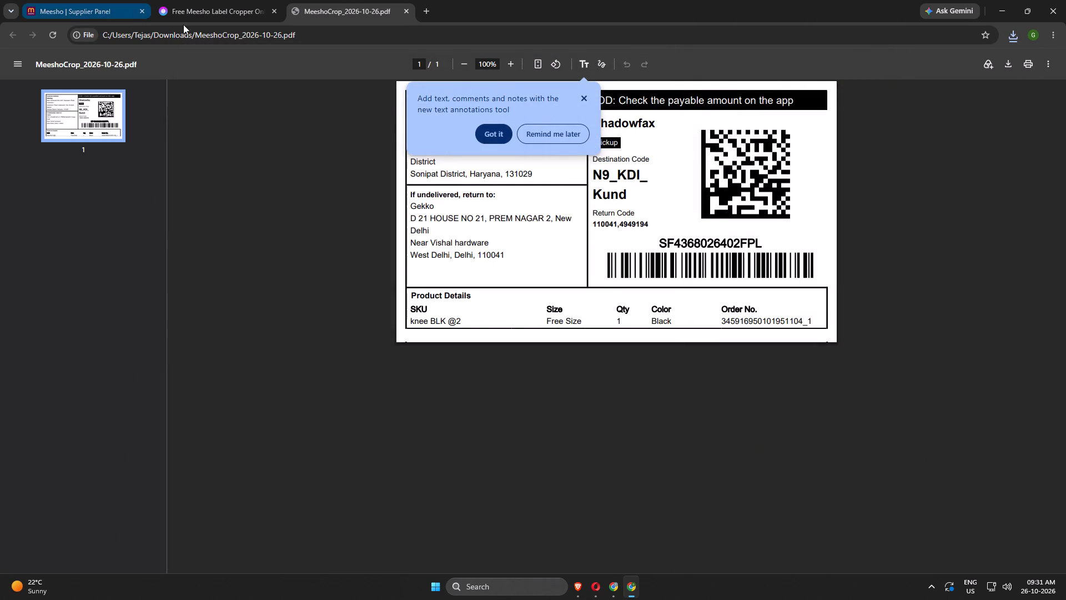
Close the label cropper and MeeshoCrop_2026-10-26.pdf tabs and return to Gekko's home page, dismissing the promotional pop-up.
left_click(274, 11)
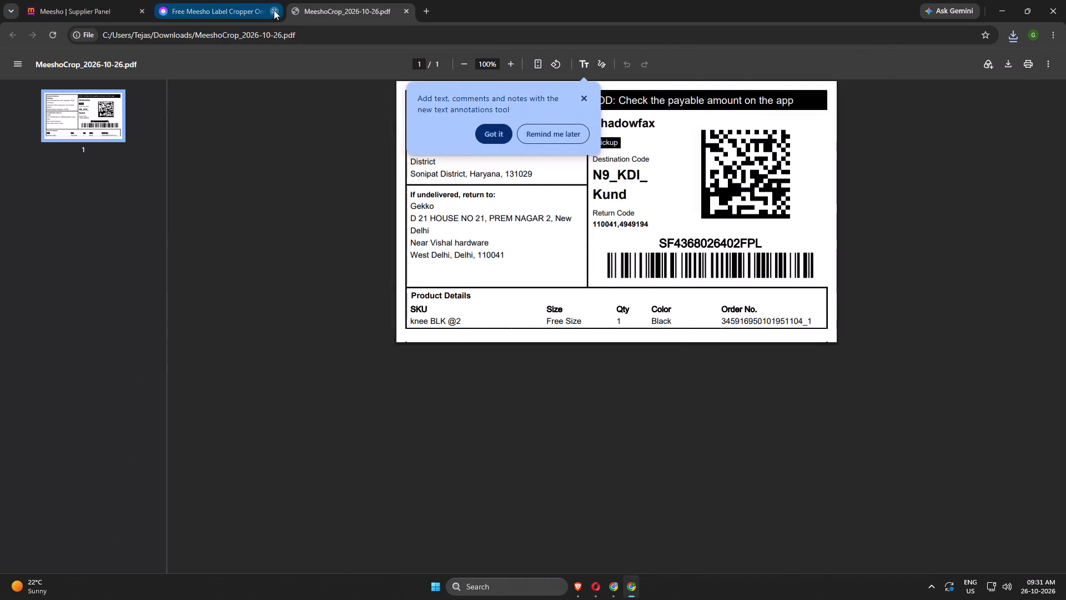
left_click(274, 10)
left_click(8, 140)
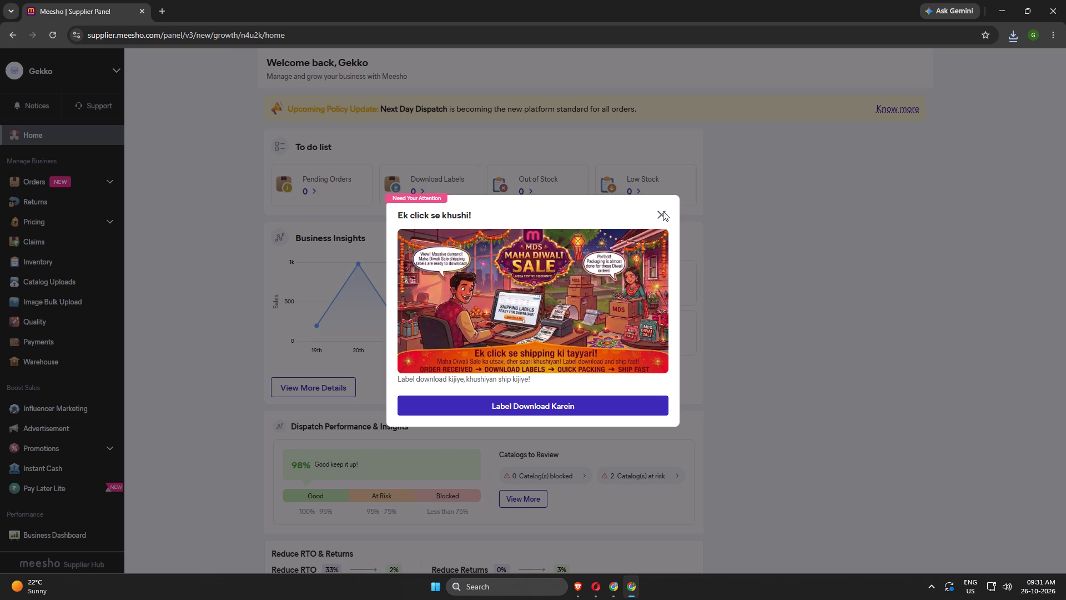
left_click(661, 212)
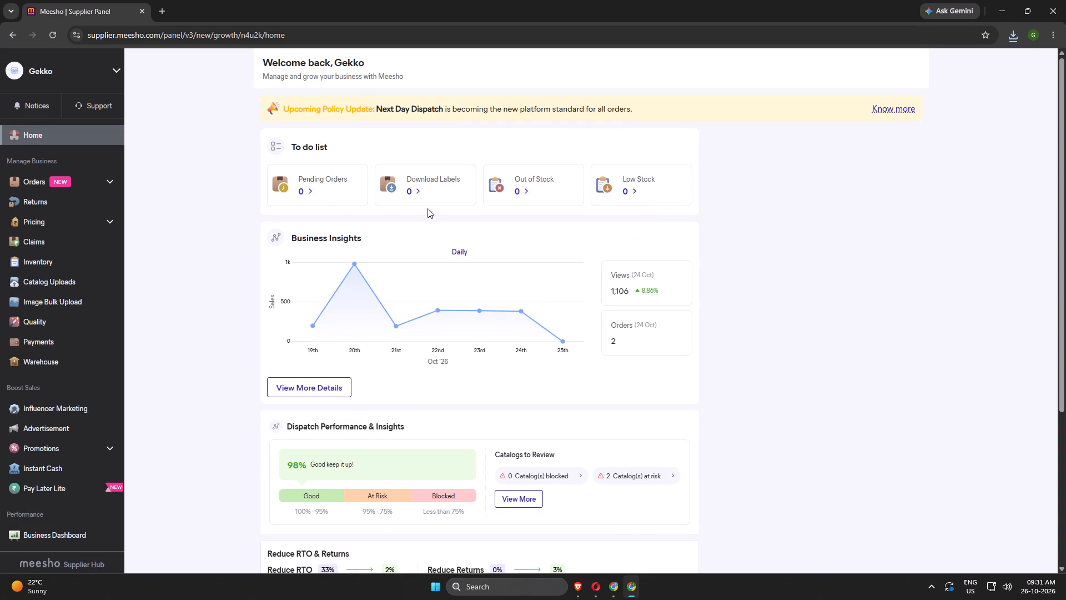
Check Gekko's Pending, Ready to Ship and On Hold orders, then return to the home page.
left_click(305, 182)
left_click(416, 320)
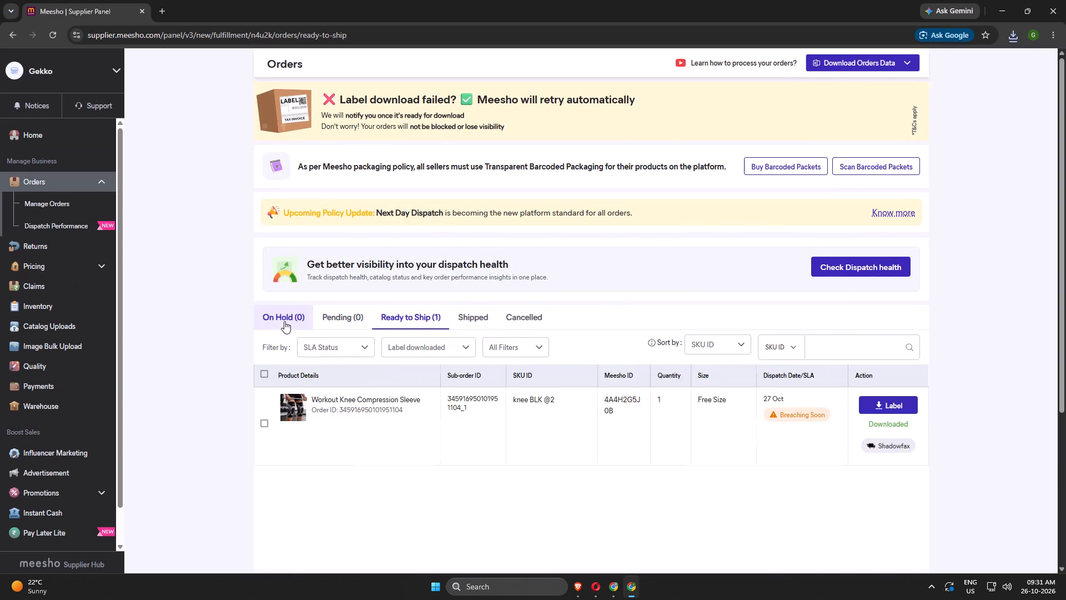
left_click(284, 321)
left_click(424, 317)
left_click(353, 314)
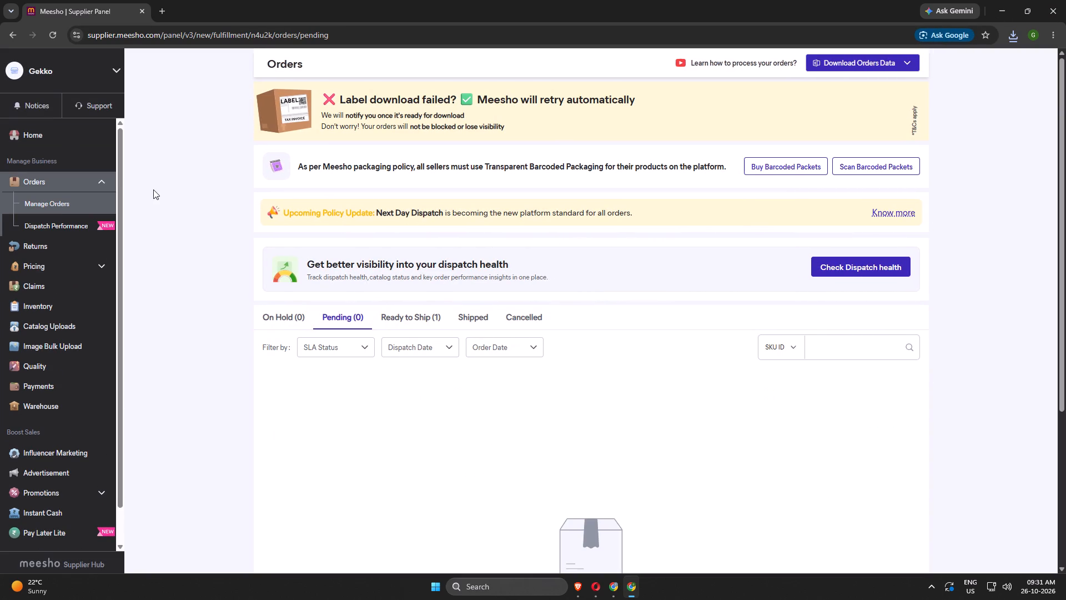
left_click(38, 129)
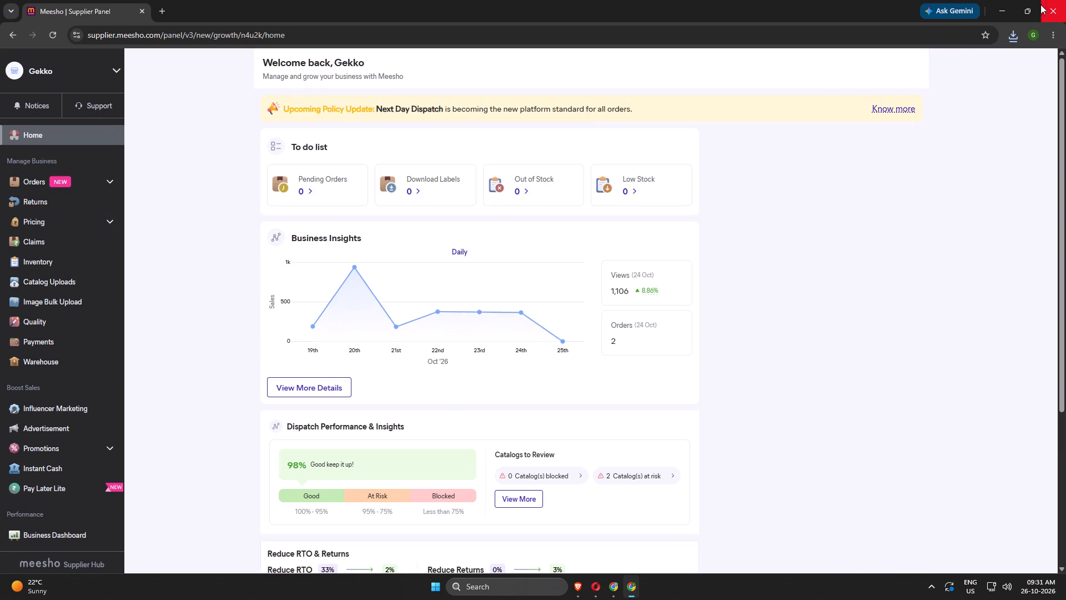
Minimize the Gekko and TEJAS HUB JI browser windows to reach the desktop.
left_click(997, 5)
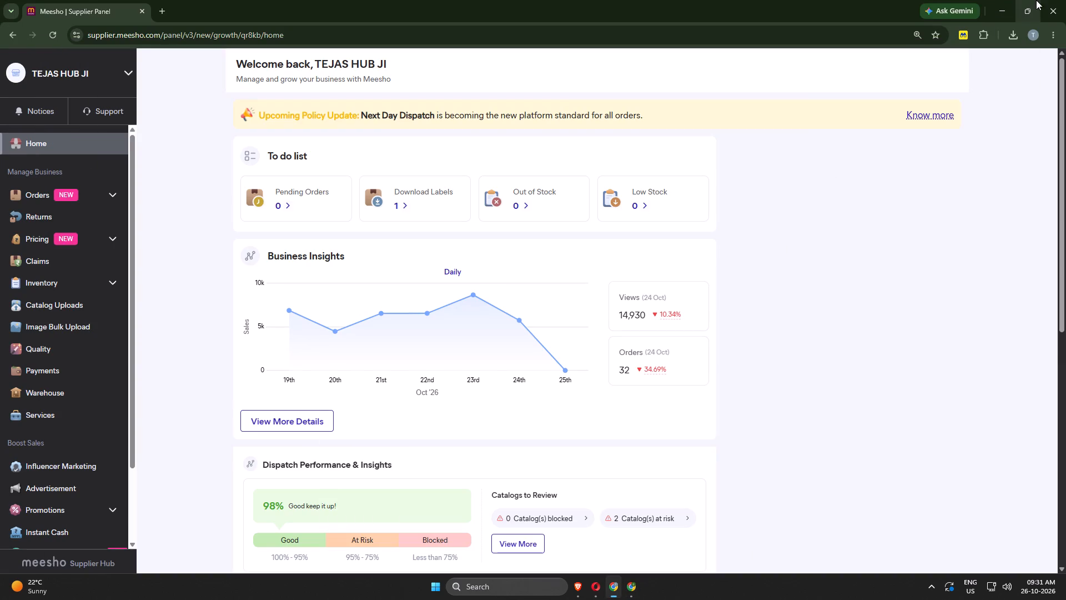
left_click(1004, 11)
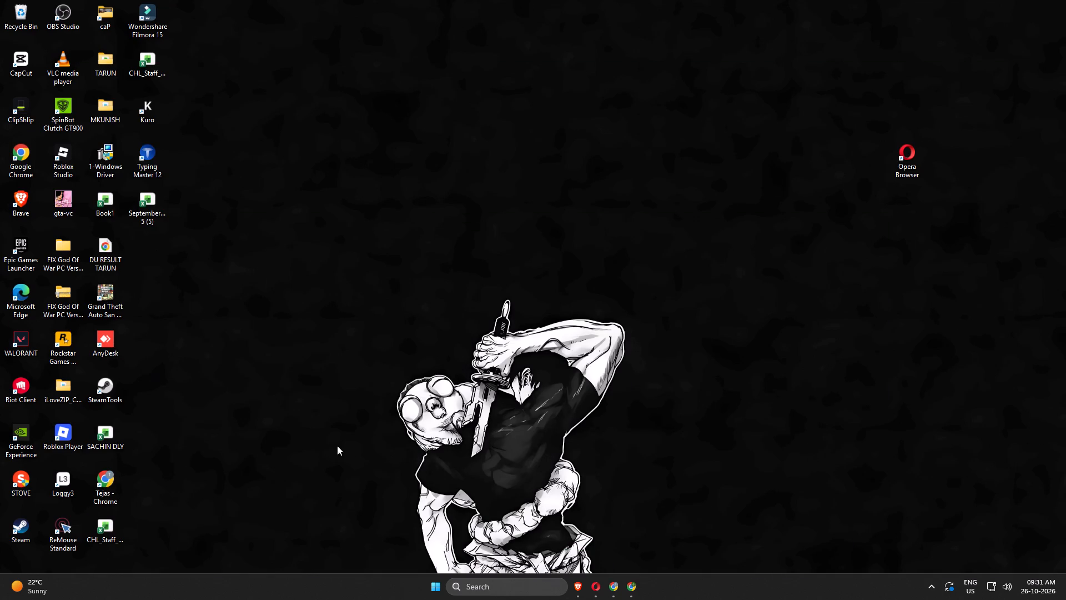
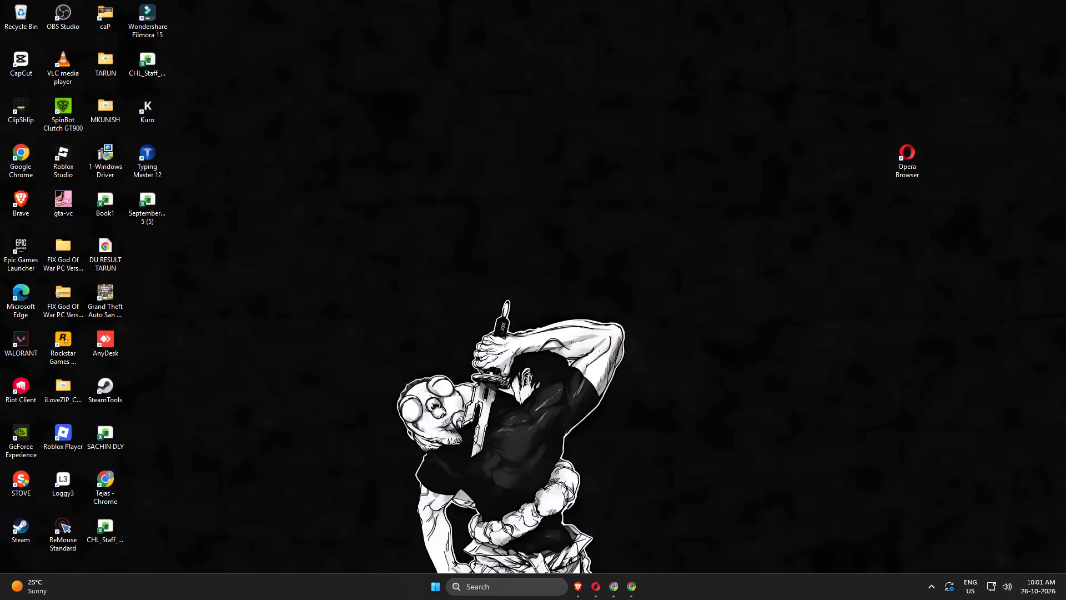
Switch to the TEJAS HUB JI browser window and check its Pending, Ready to Ship and On Hold orders.
left_click(613, 588)
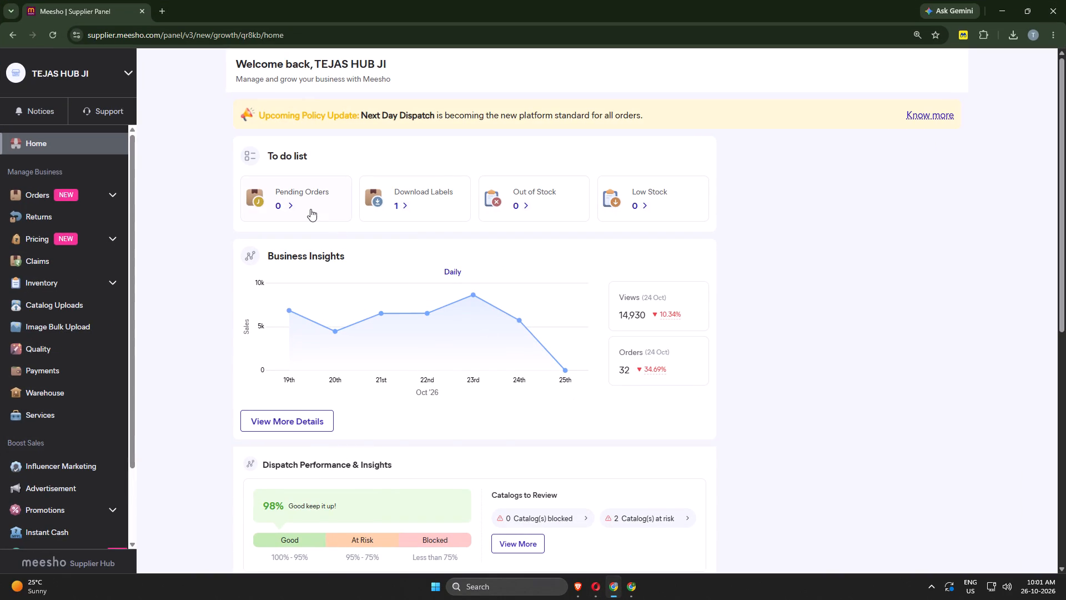
left_click(310, 209)
left_click(255, 338)
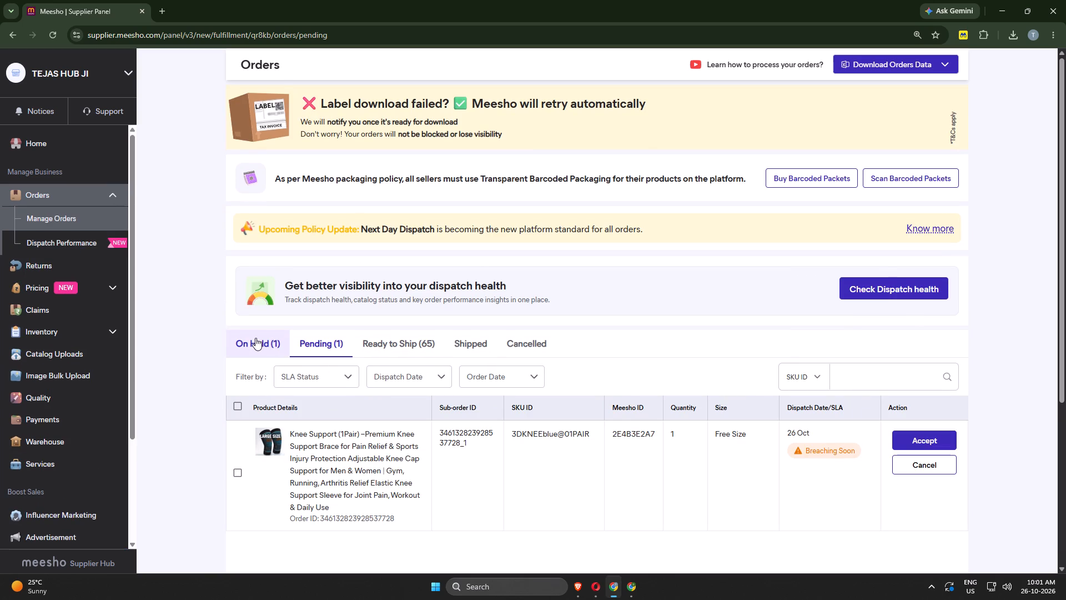
left_click(320, 341)
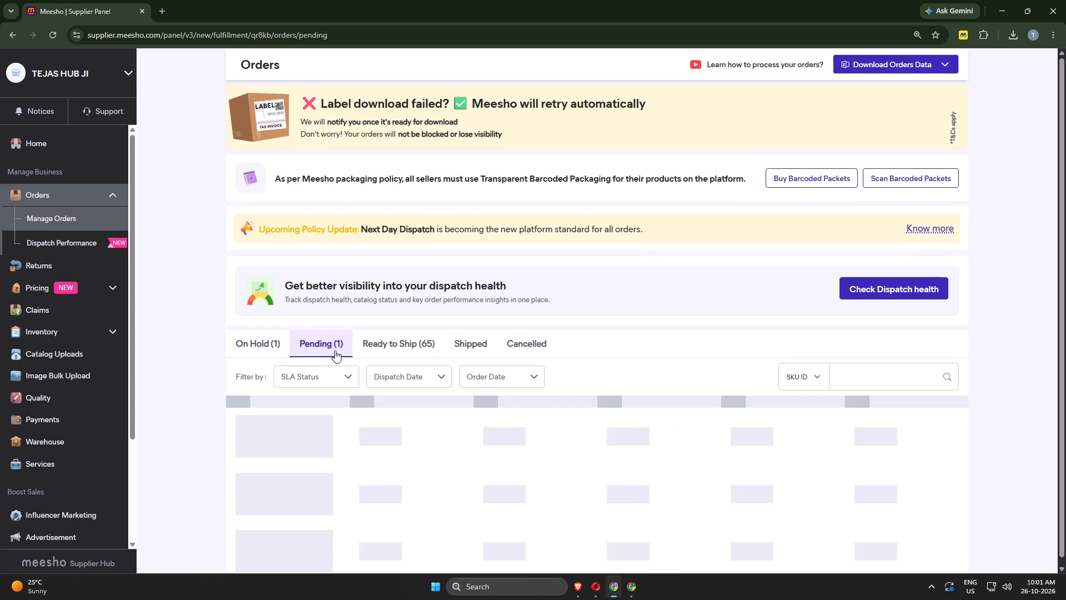
left_click(395, 345)
left_click(323, 346)
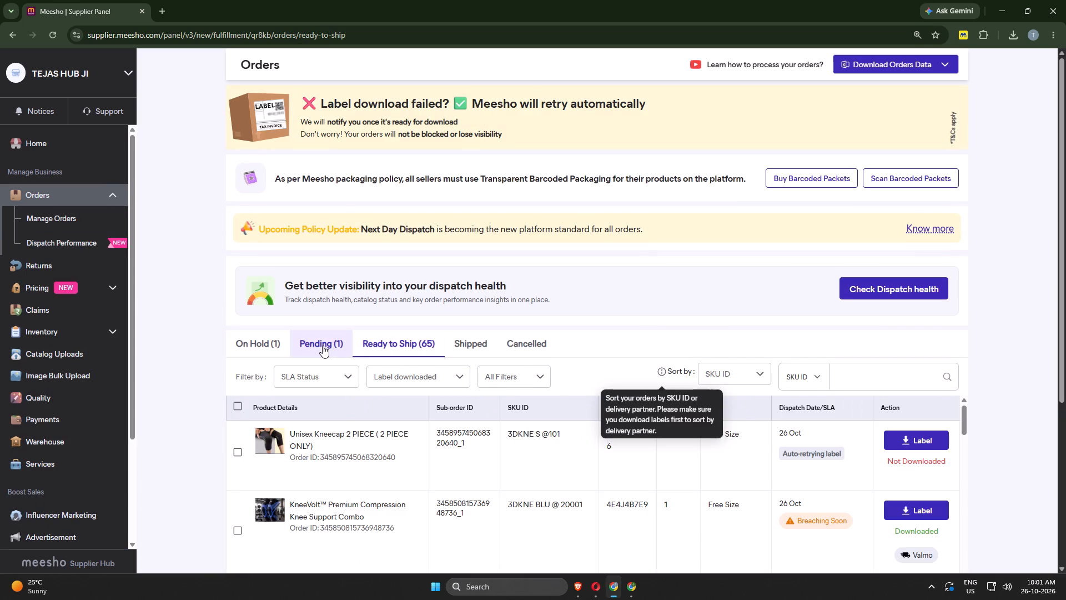
left_click(249, 340)
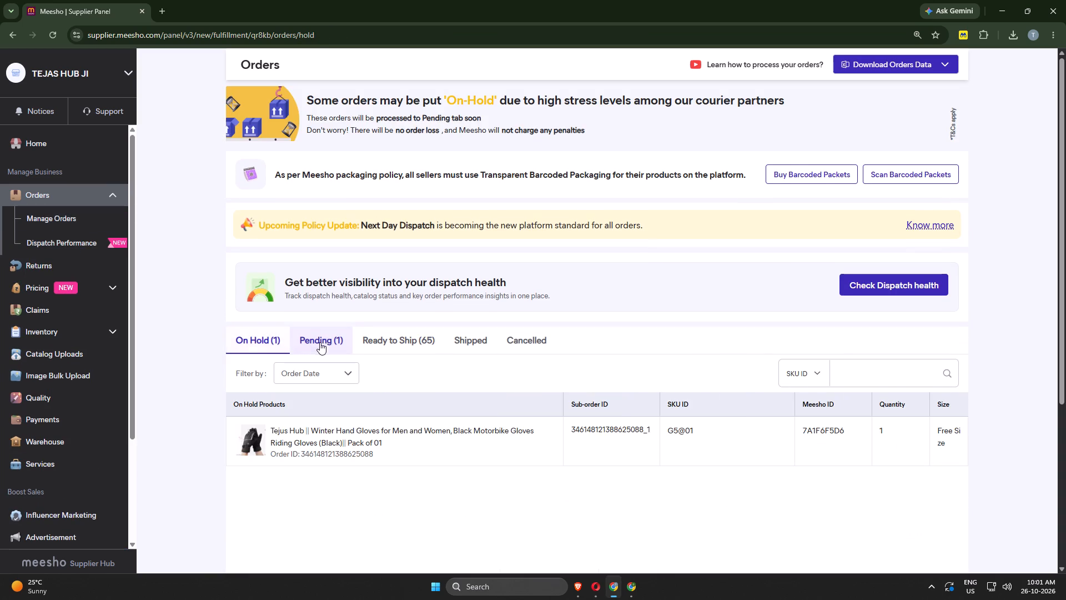
Accept the pending Knee Support (1Pair) order with SKU 3DKNEEblue@01PAIR.
left_click(320, 342)
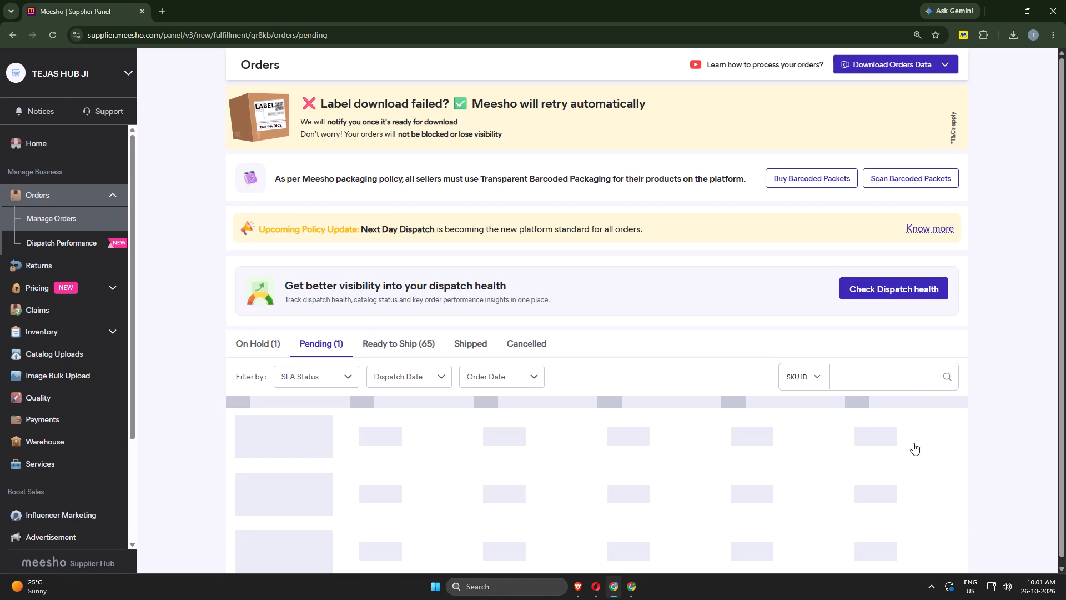
left_click(913, 443)
left_click(454, 347)
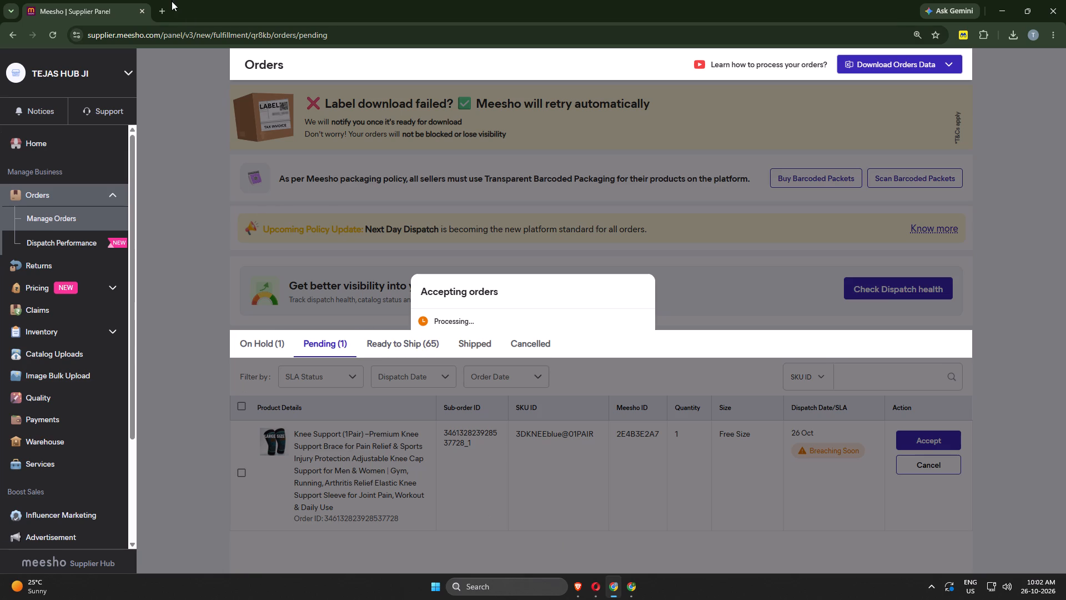
Open iLovePDF's Crop PDF tool in a new tab and return to the TEJAS HUB JI orders page.
left_click(165, 14)
left_click(529, 332)
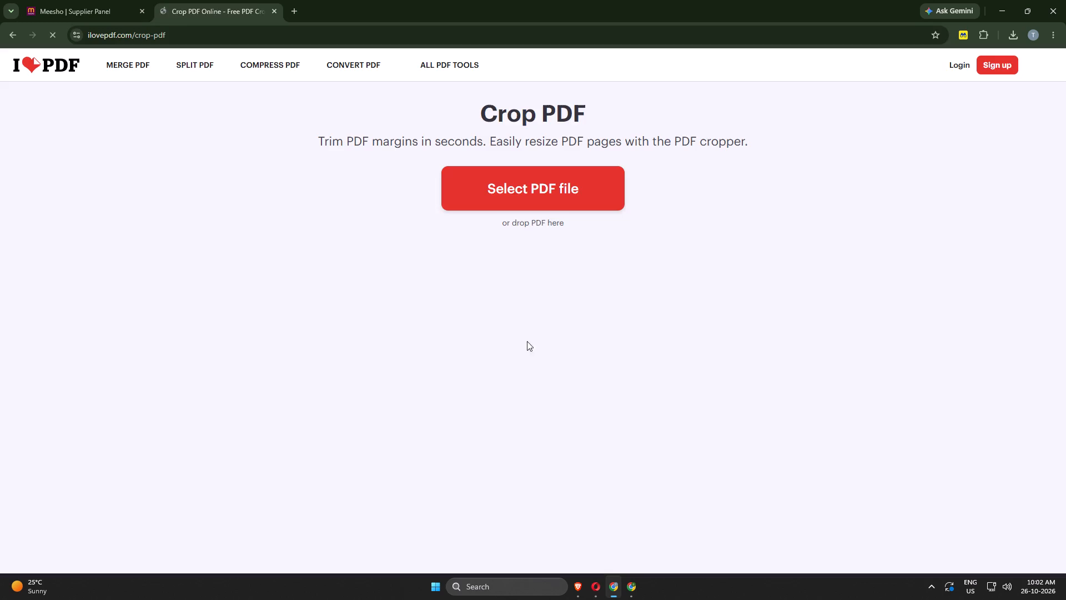
left_click(49, 7)
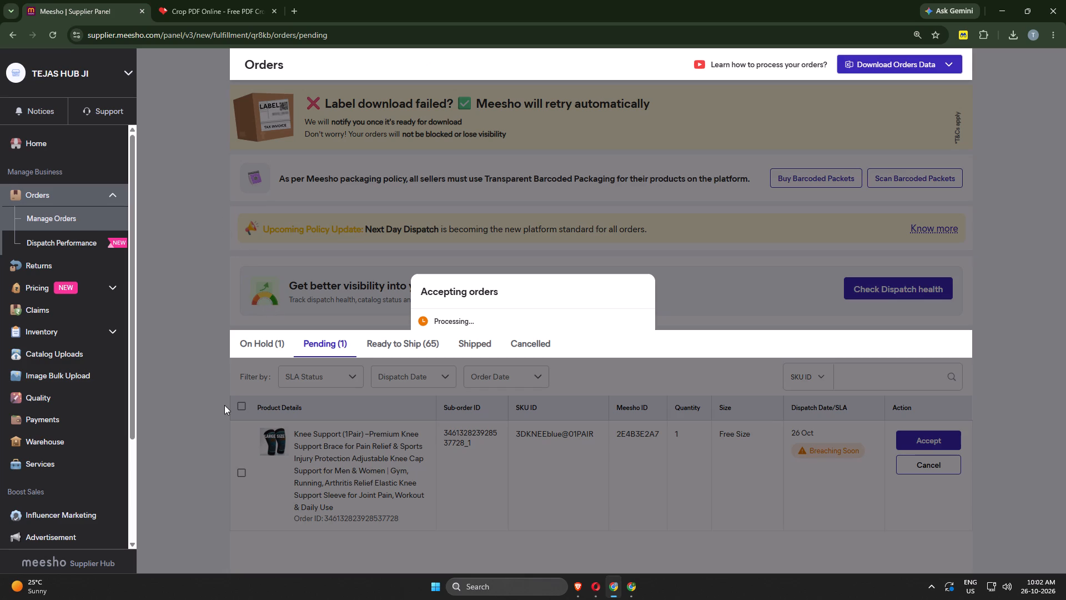
Check the Ready to Ship and Pending orders again and close the order acceptance dialog.
left_click(416, 353)
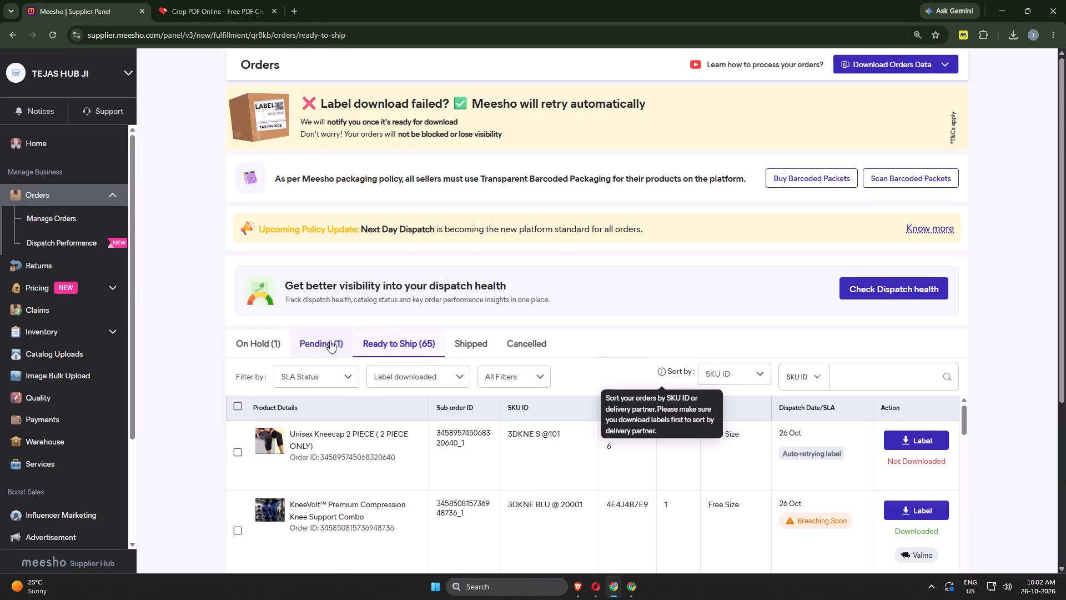
left_click(323, 341)
left_click(461, 359)
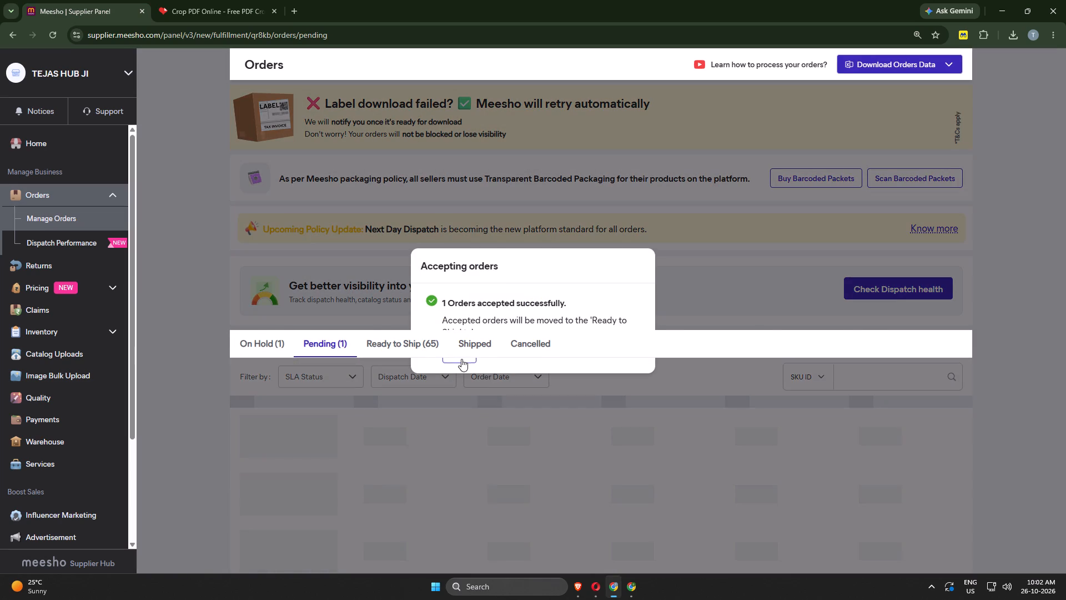
left_click(379, 336)
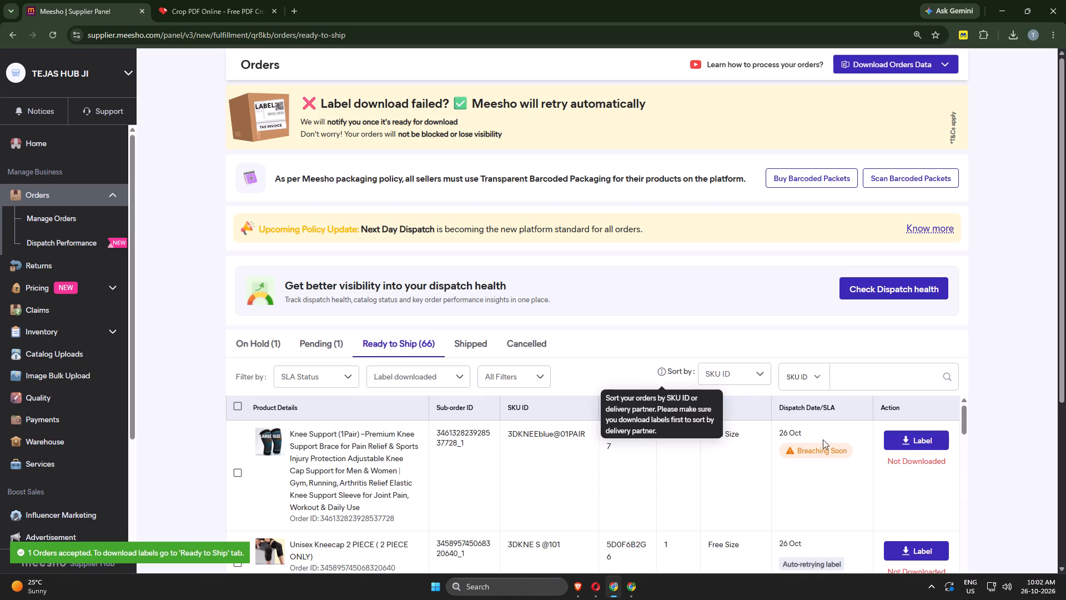
scroll(593, 447, "down", 1)
scroll(537, 481, "up", 2)
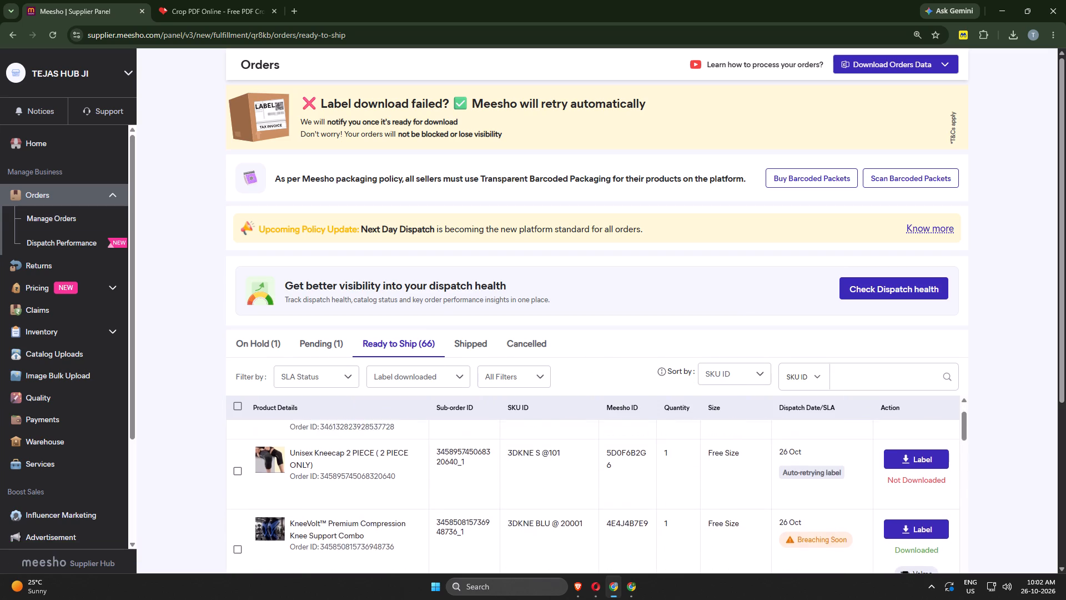
scroll(180, 438, "down", 2)
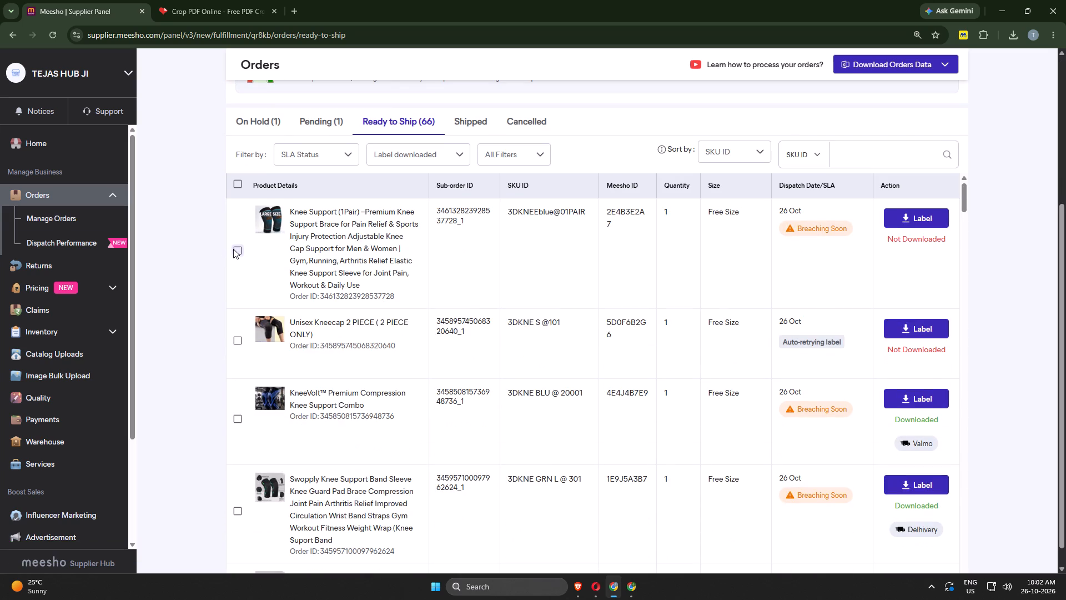
left_click(234, 249)
left_click(239, 347)
left_click(238, 342)
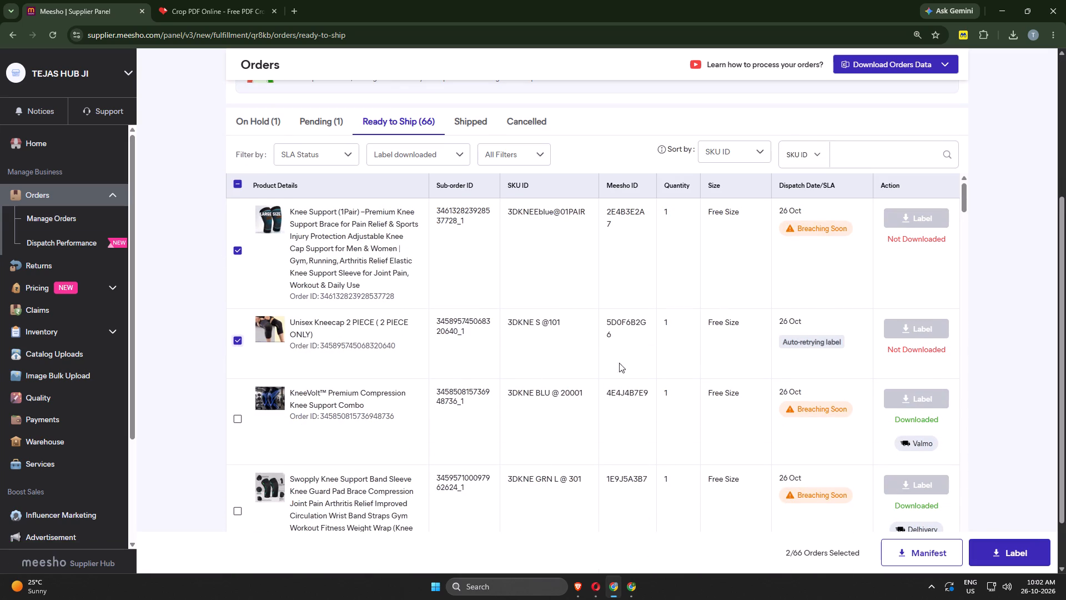
left_click(1011, 554)
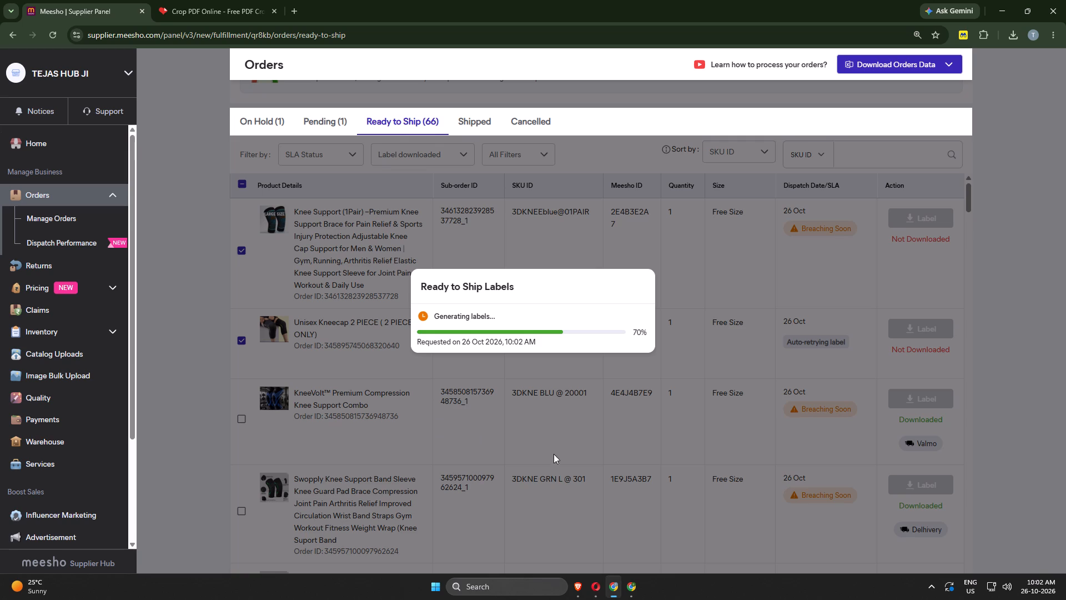
Switch to the Gekko window and check its Ready to Ship, Pending and On Hold orders.
left_click(632, 587)
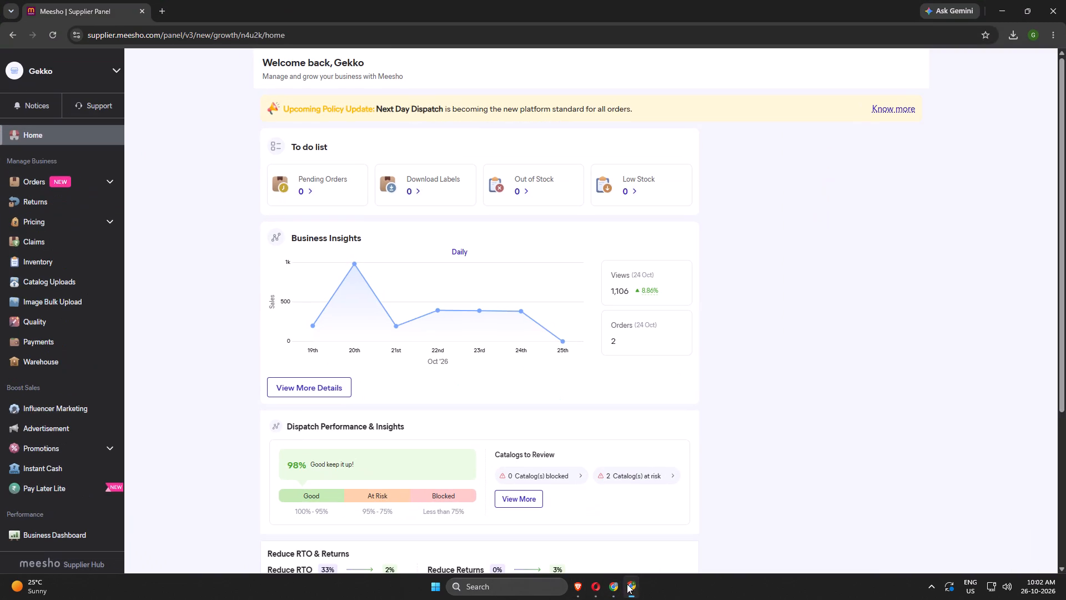
left_click(423, 186)
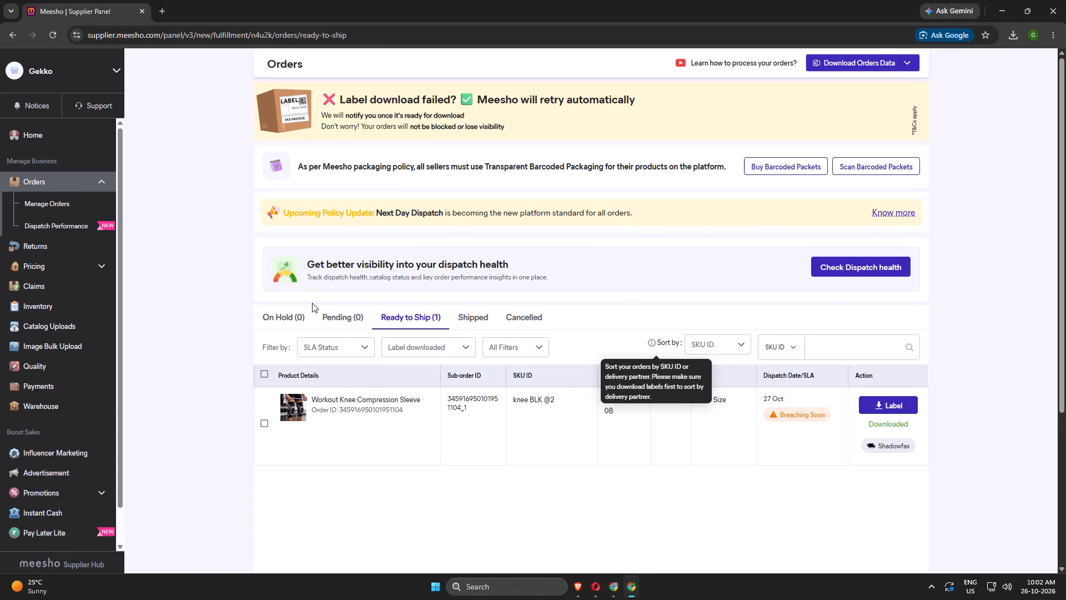
left_click(350, 320)
left_click(285, 317)
left_click(359, 314)
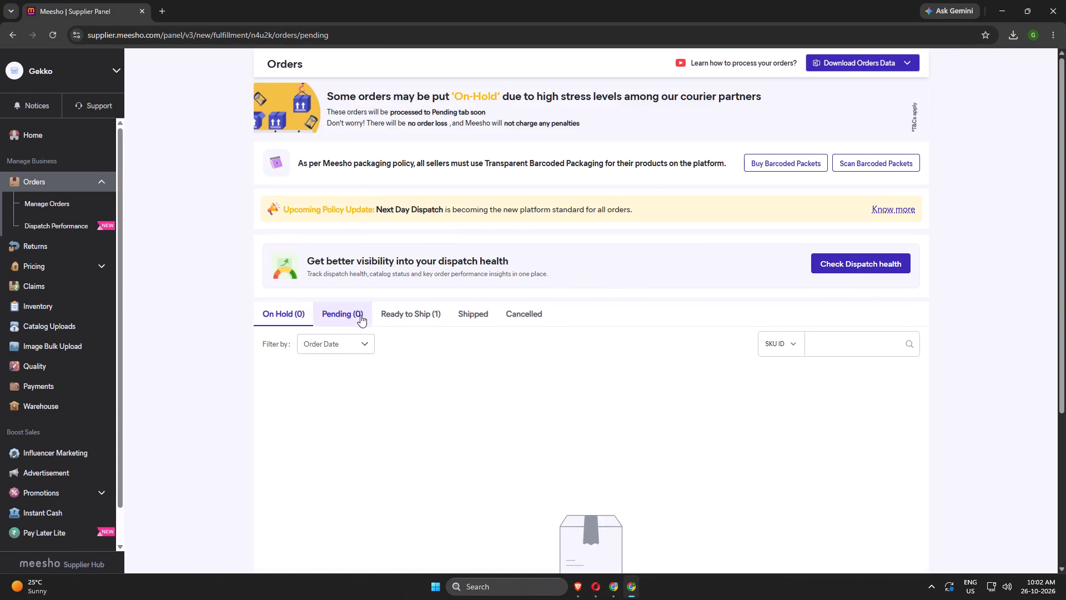
left_click(432, 322)
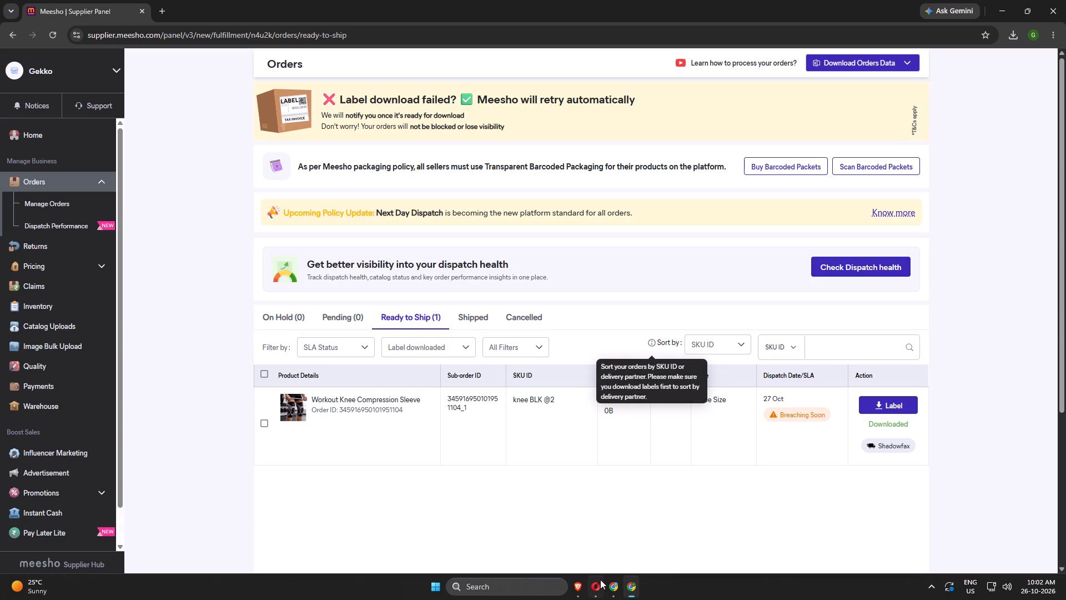
Return to the TEJAS HUB JI window and download the generated label without the manifest.
left_click(611, 585)
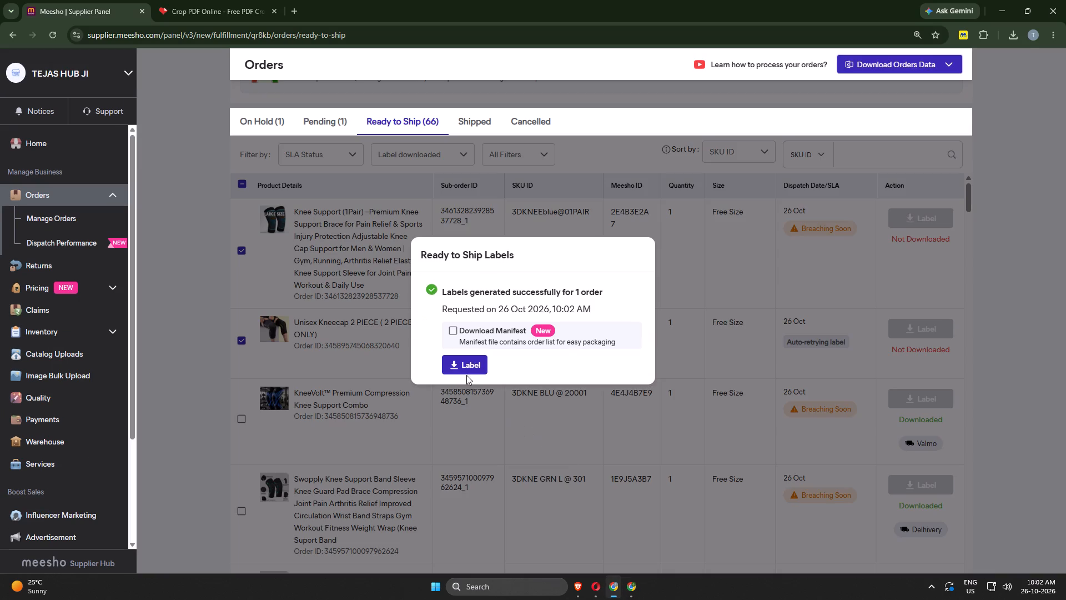
left_click(467, 372)
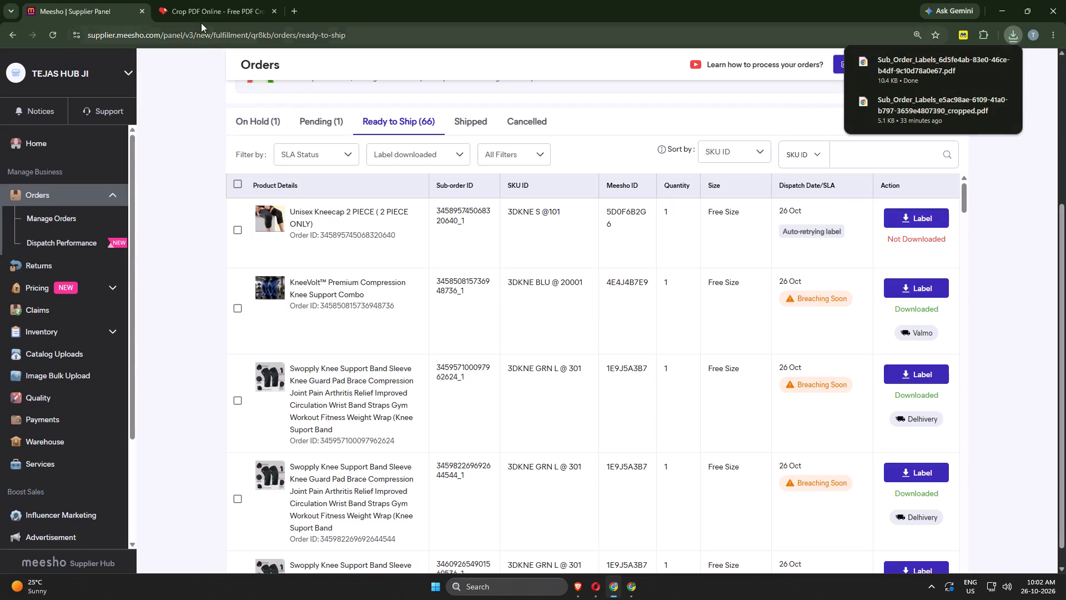
Load the newly downloaded label PDF into iLovePDF, crop all pages down to the TAX INVOICE heading, and download the cropped PDF.
left_click(243, 9)
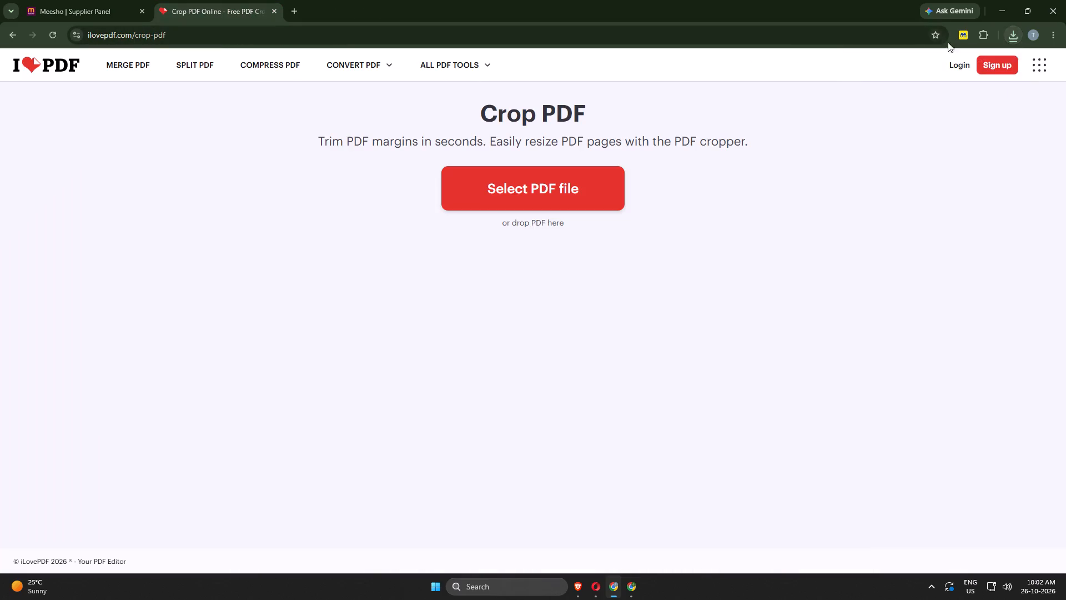
left_click(1008, 36)
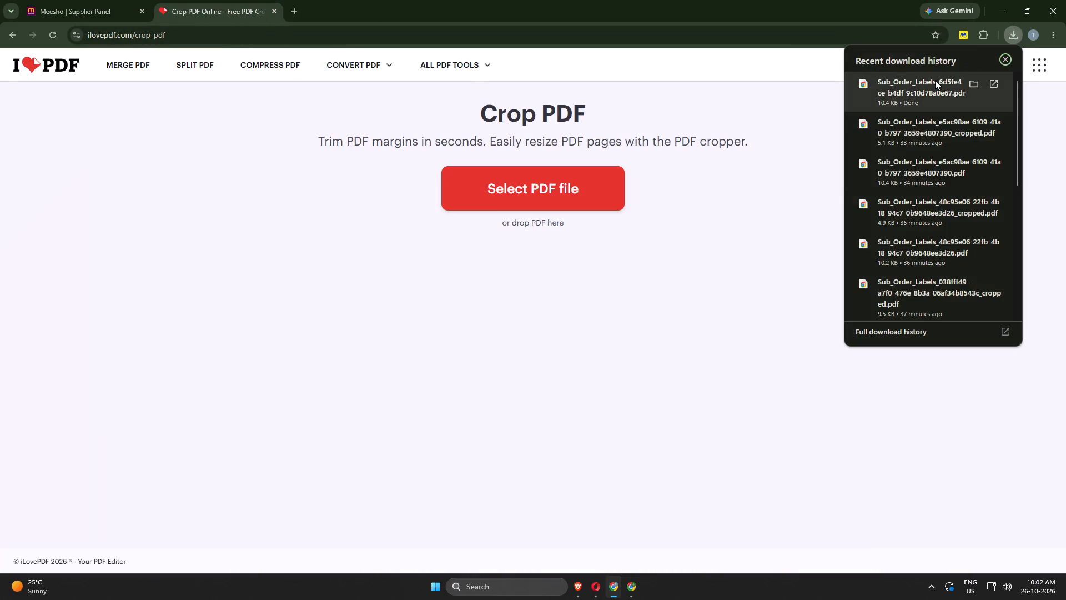
left_click_drag(935, 80, 693, 282)
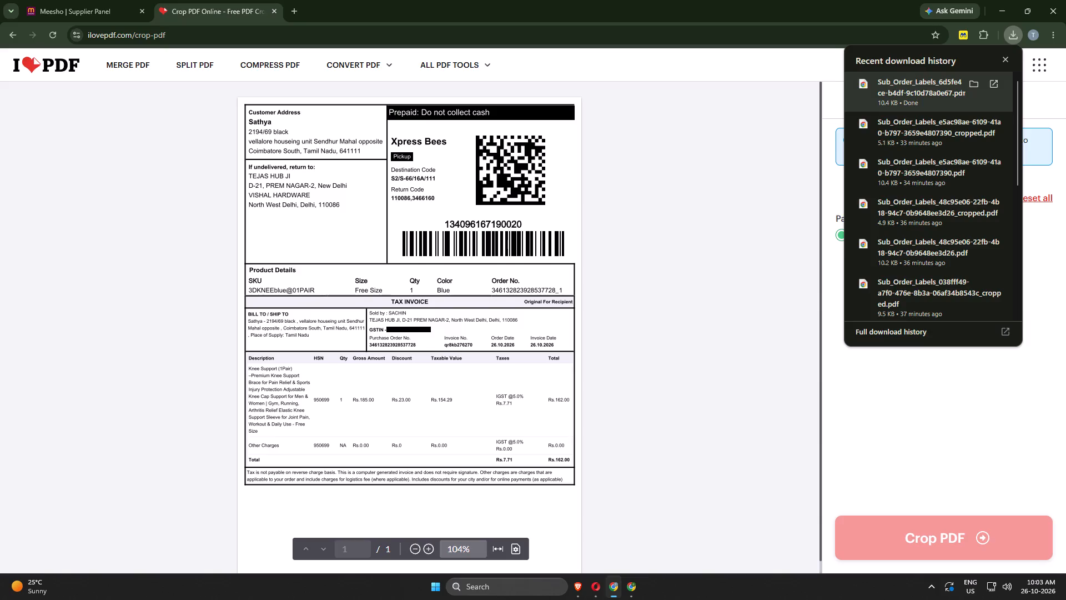
left_click_drag(238, 99, 613, 305)
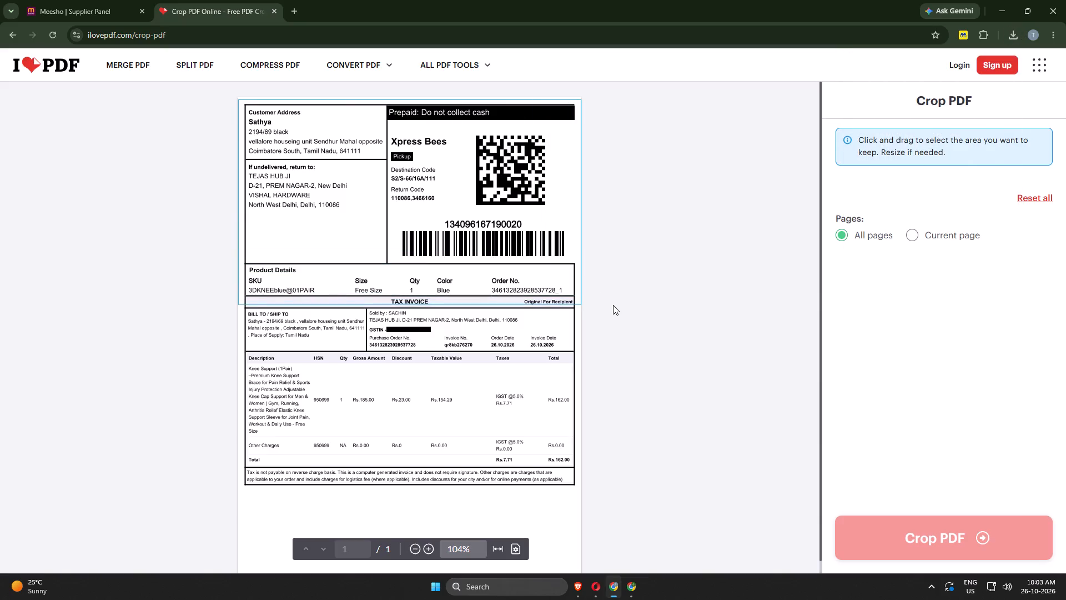
left_click_drag(613, 305, 616, 308)
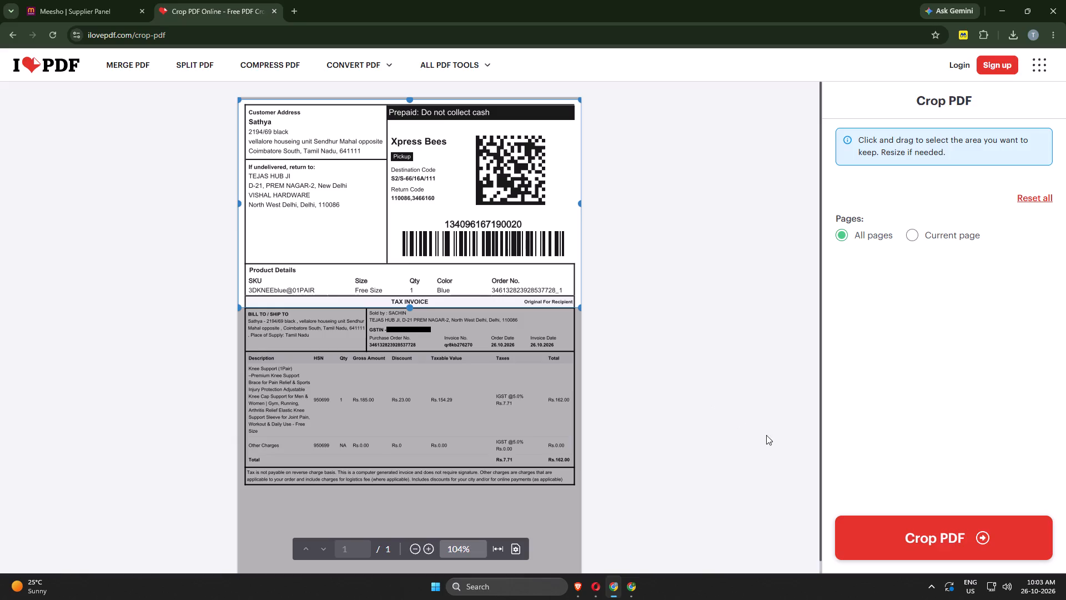
left_click(915, 541)
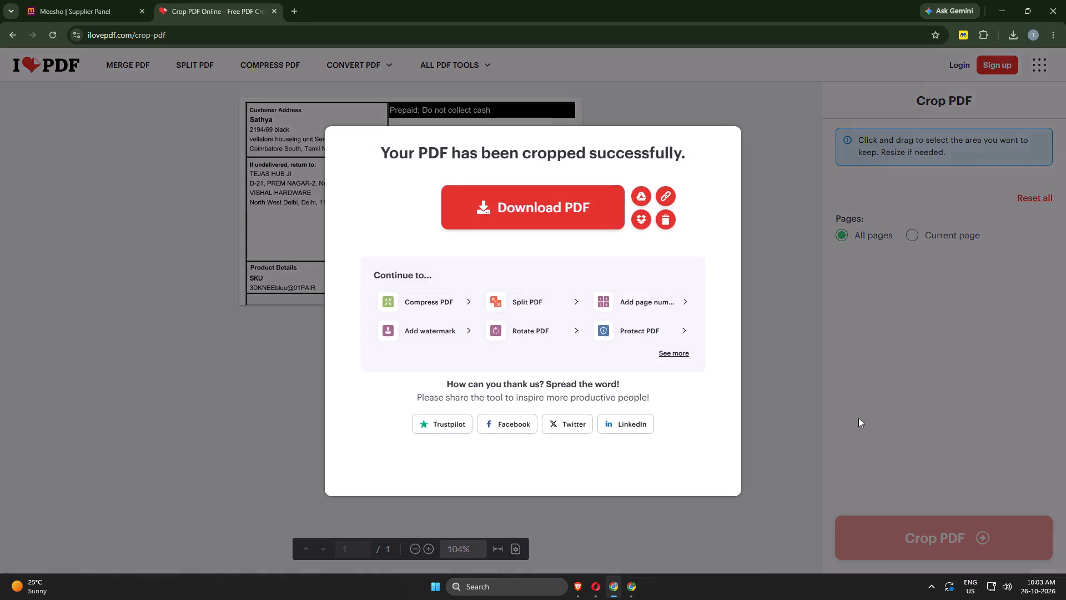
left_click(500, 203)
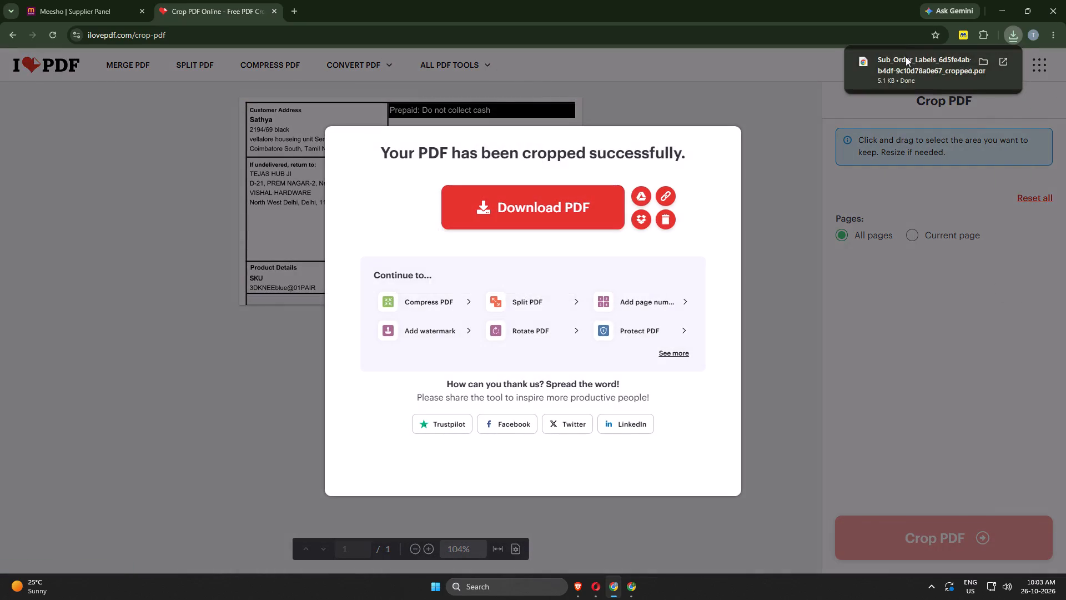
Open the cropped Sub_Order_Labels PDF in a new tab and print it.
left_click_drag(905, 58, 674, 0)
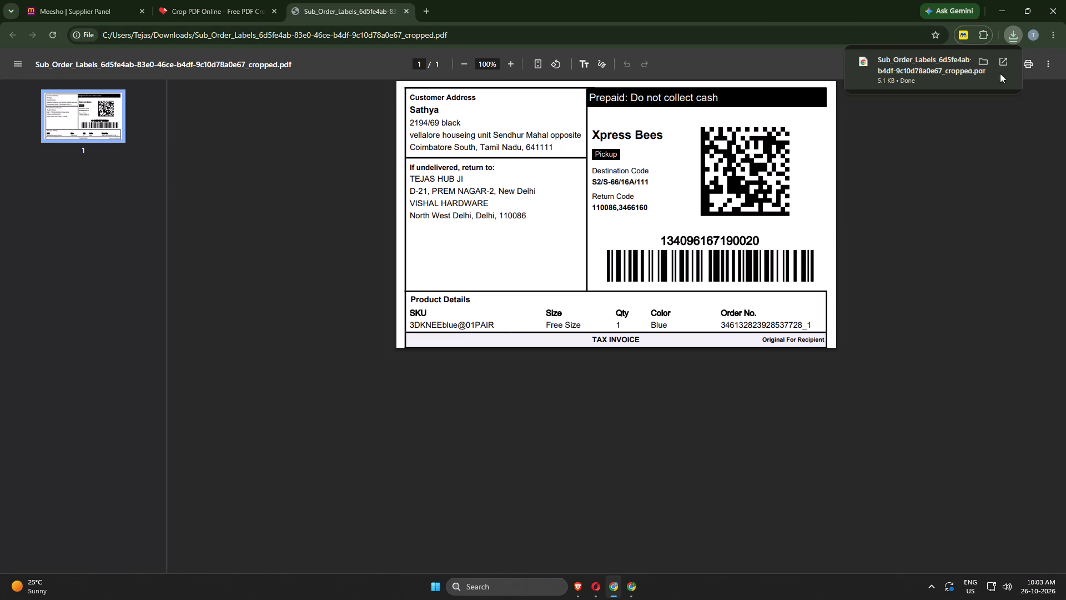
left_click(1030, 67)
left_click(823, 507)
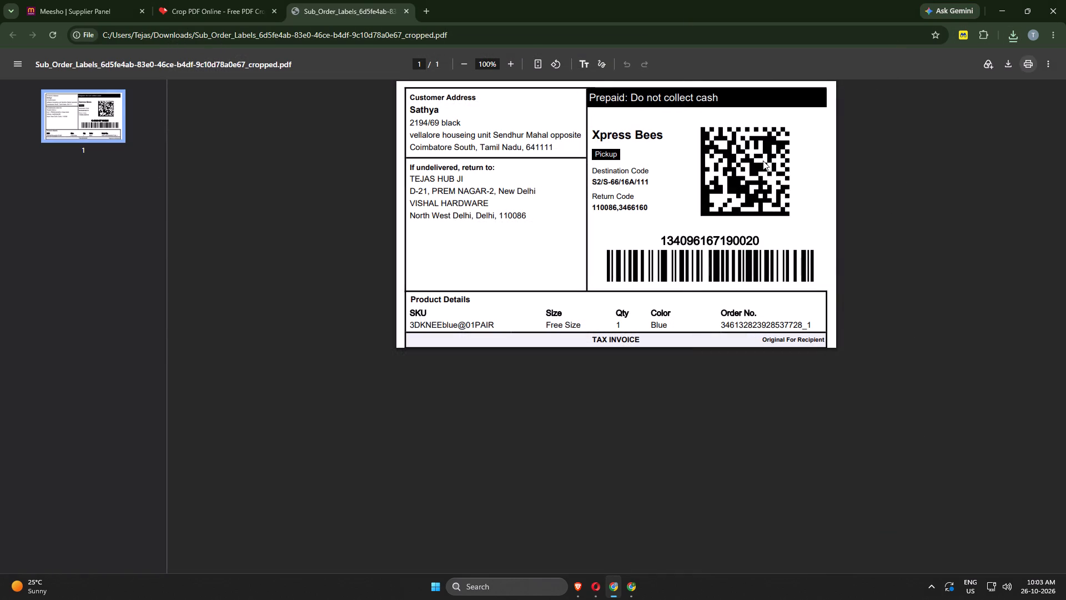
Close the Crop PDF and cropped label tabs and return to TEJAS HUB JI's home page, dismissing the survey pop-up.
double_click(274, 8)
left_click(72, 143)
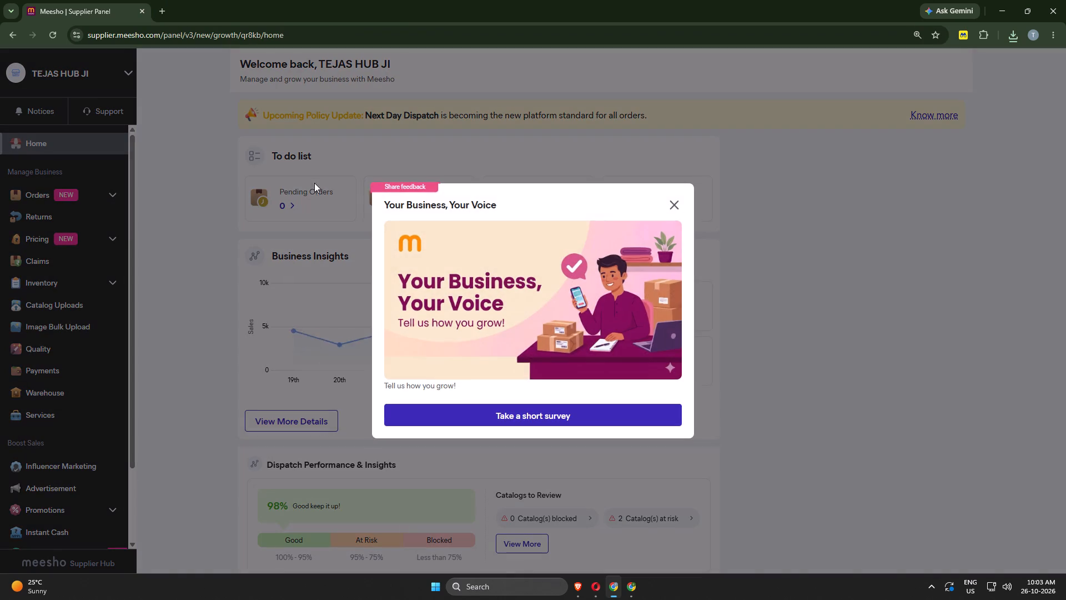
left_click(677, 204)
Check TEJAS HUB JI's On Hold, Pending and Ready to Ship orders again.
left_click(335, 210)
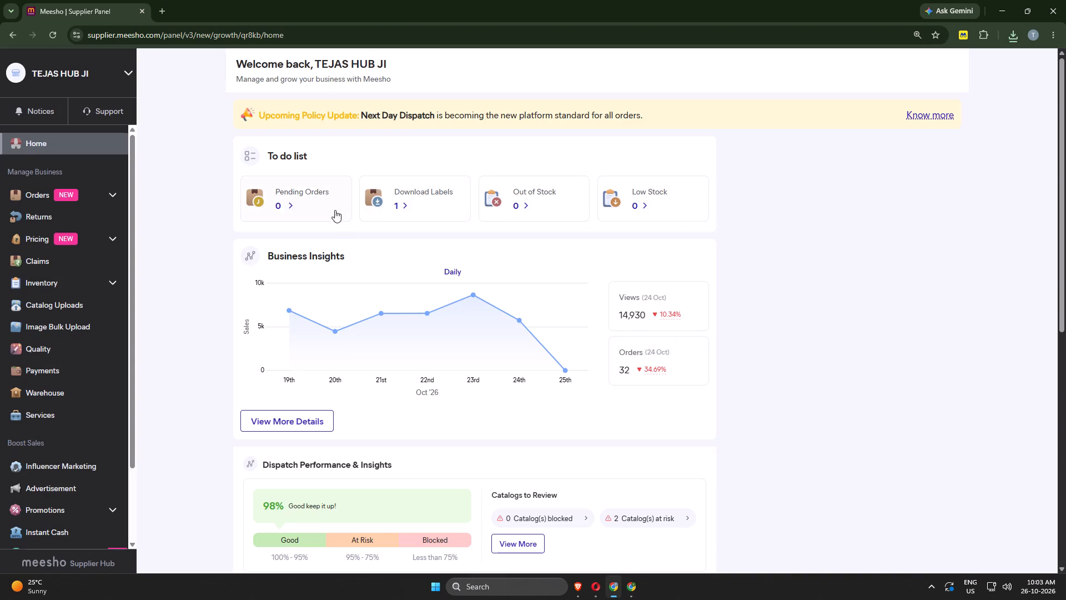
left_click(258, 336)
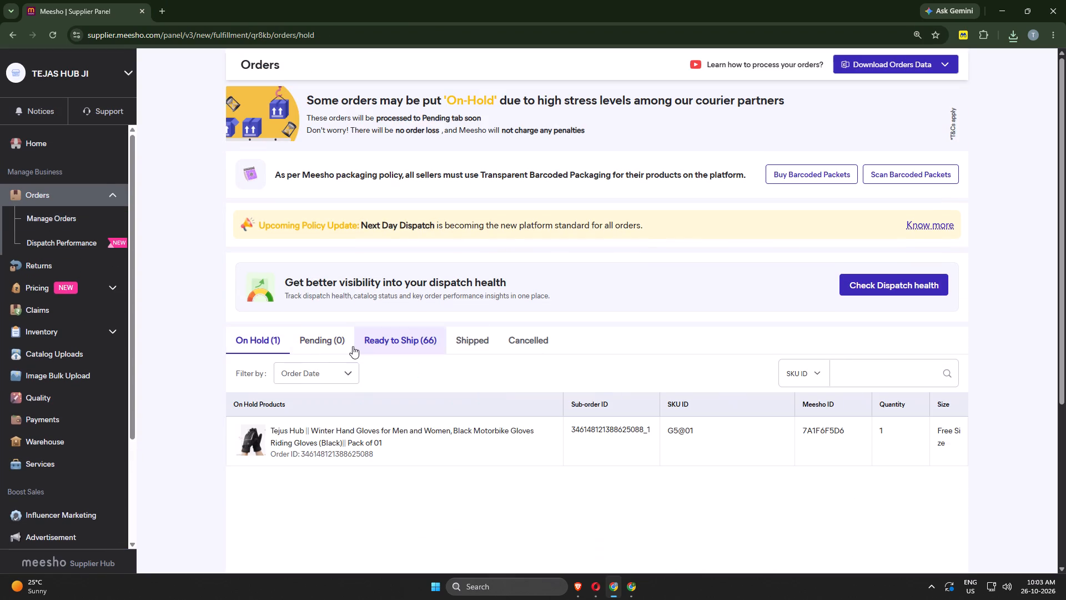
left_click(329, 342)
left_click(398, 343)
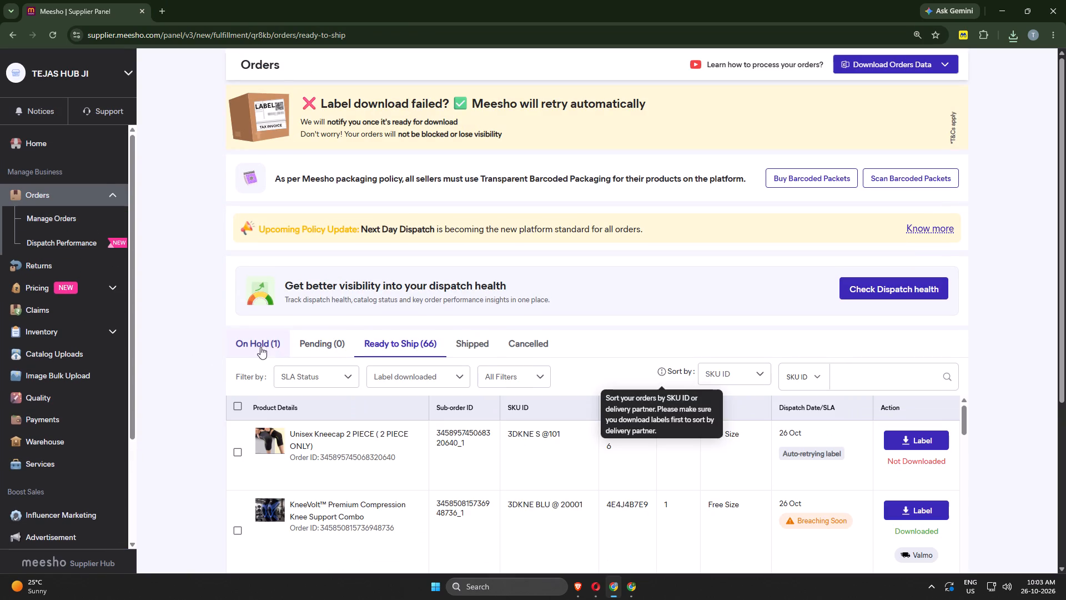
Go through TEJAS HUB JI's On Hold, Pending and Ready to Ship orders once more.
left_click(280, 344)
left_click(339, 345)
left_click(403, 346)
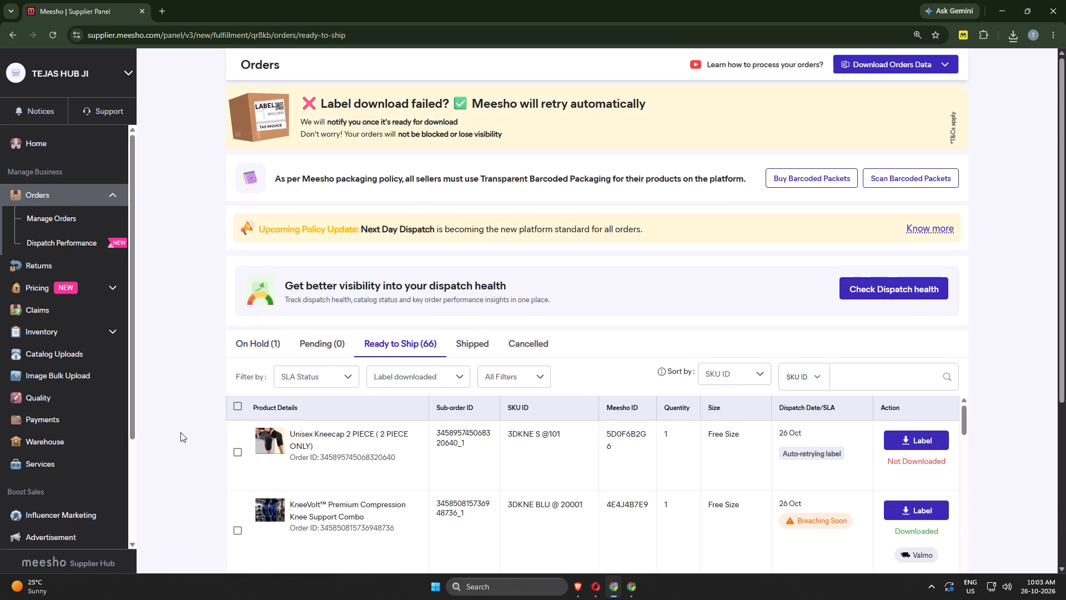
scroll(180, 432, "down", 3)
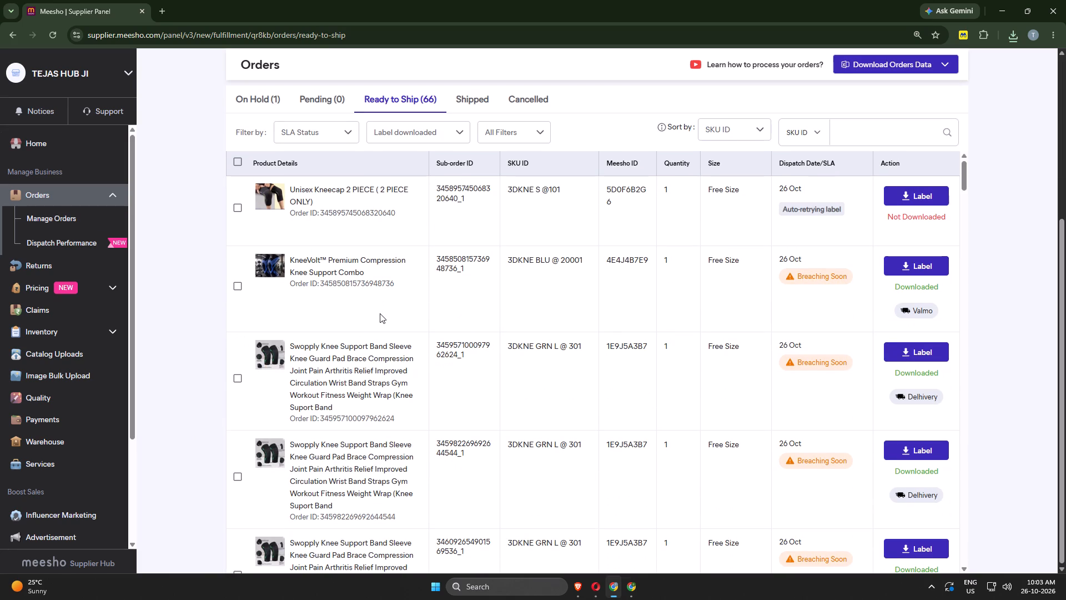
scroll(380, 313, "up", 2)
left_click(317, 319)
left_click(271, 329)
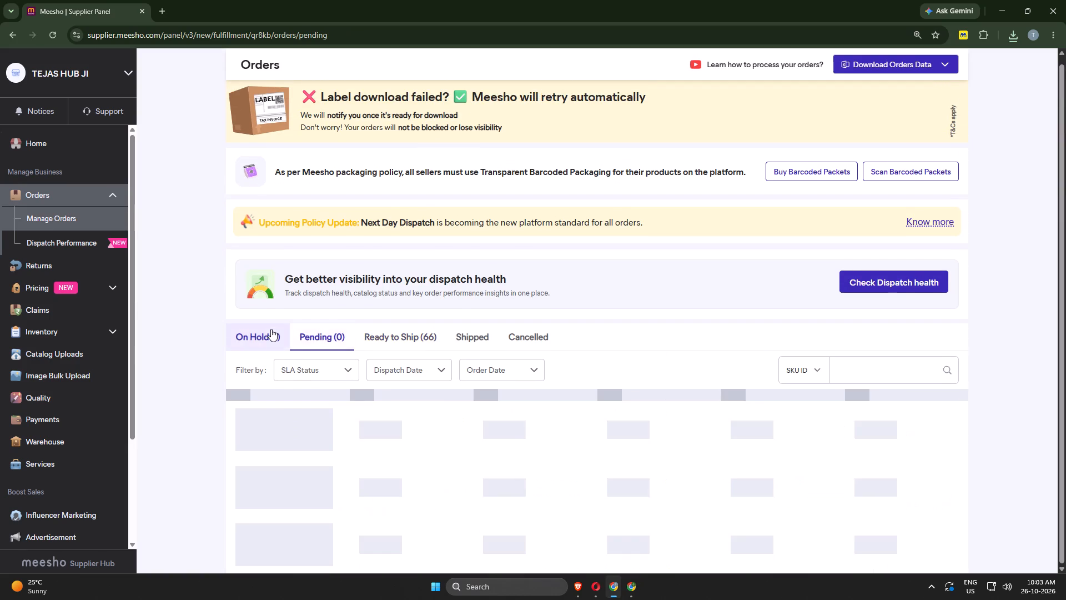
left_click(419, 314)
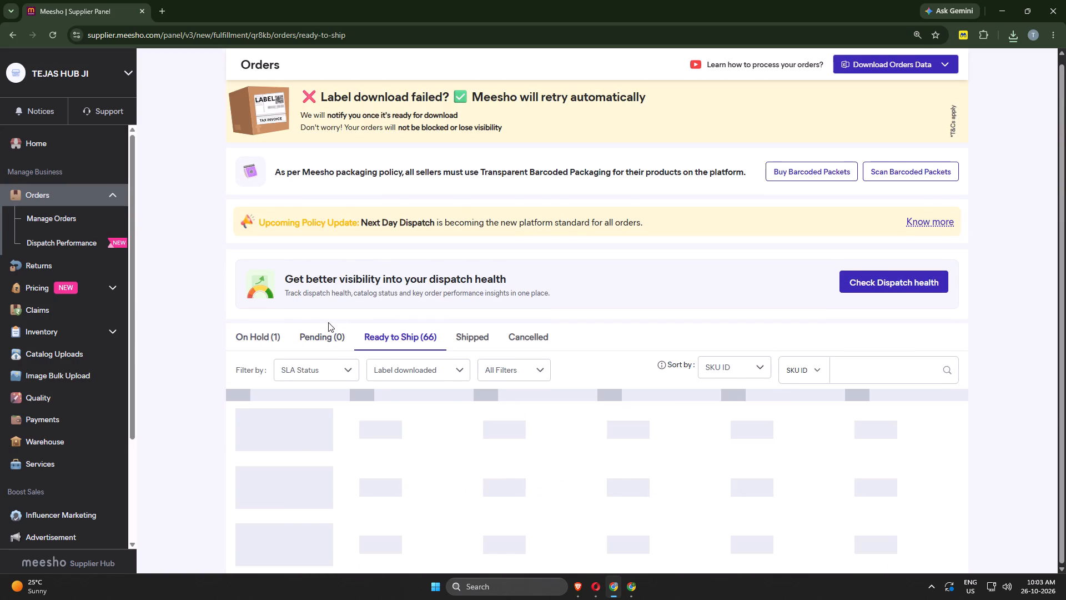
left_click(326, 327)
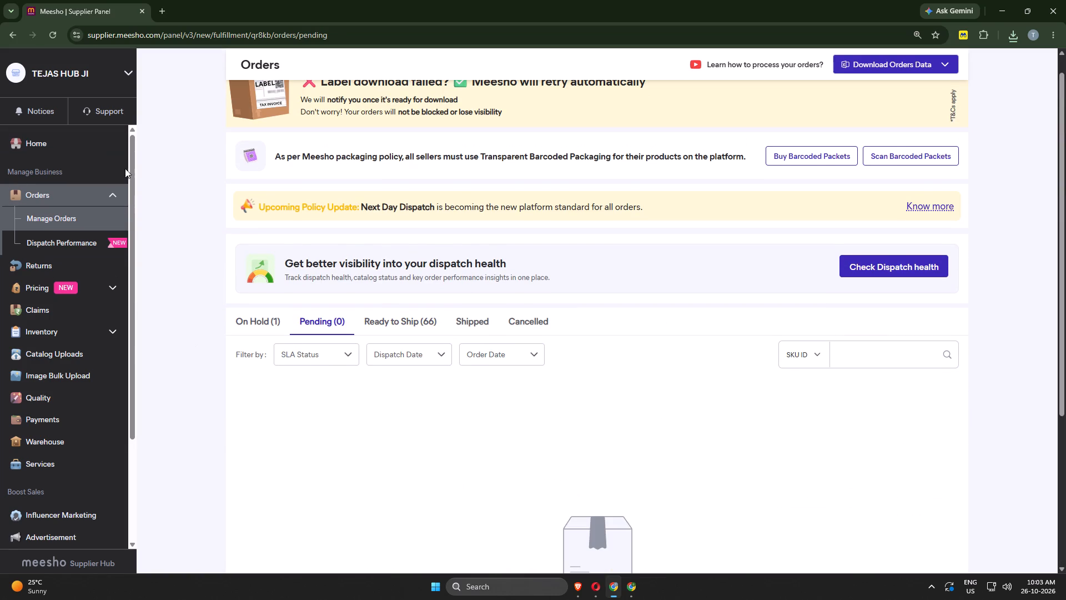
Return to TEJAS HUB JI's home page, dismiss the sale pop-up, and recheck the orders starting from Download Labels before returning home.
left_click(88, 141)
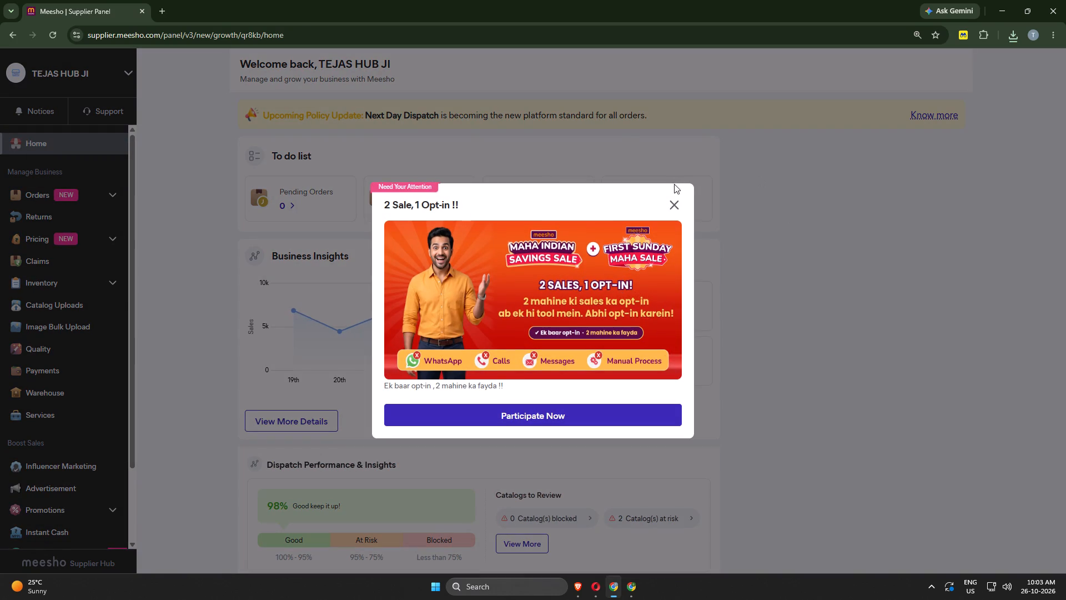
left_click(673, 202)
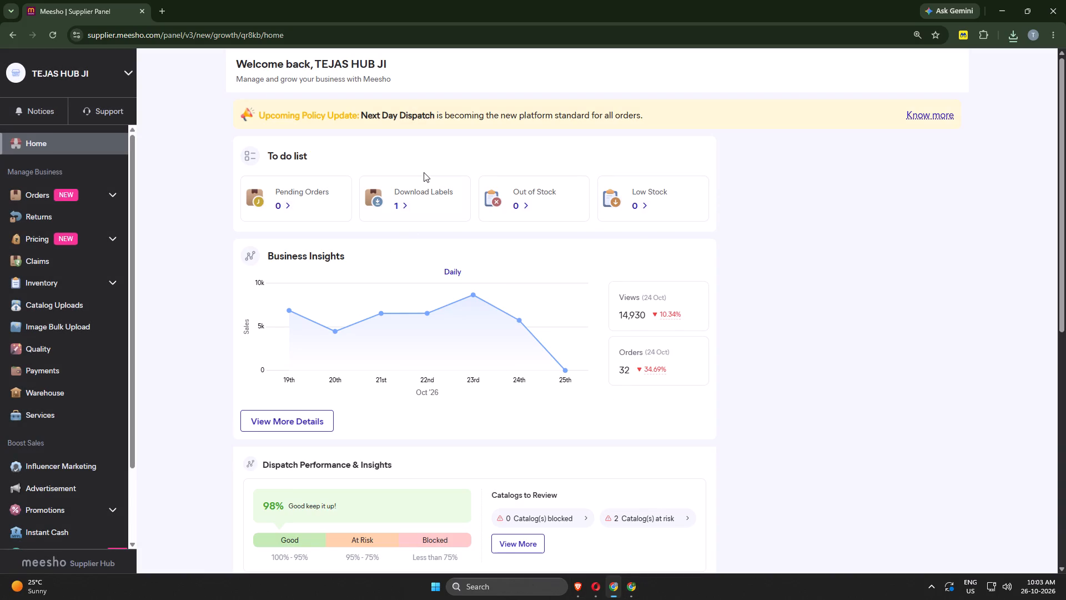
left_click(427, 204)
left_click(320, 349)
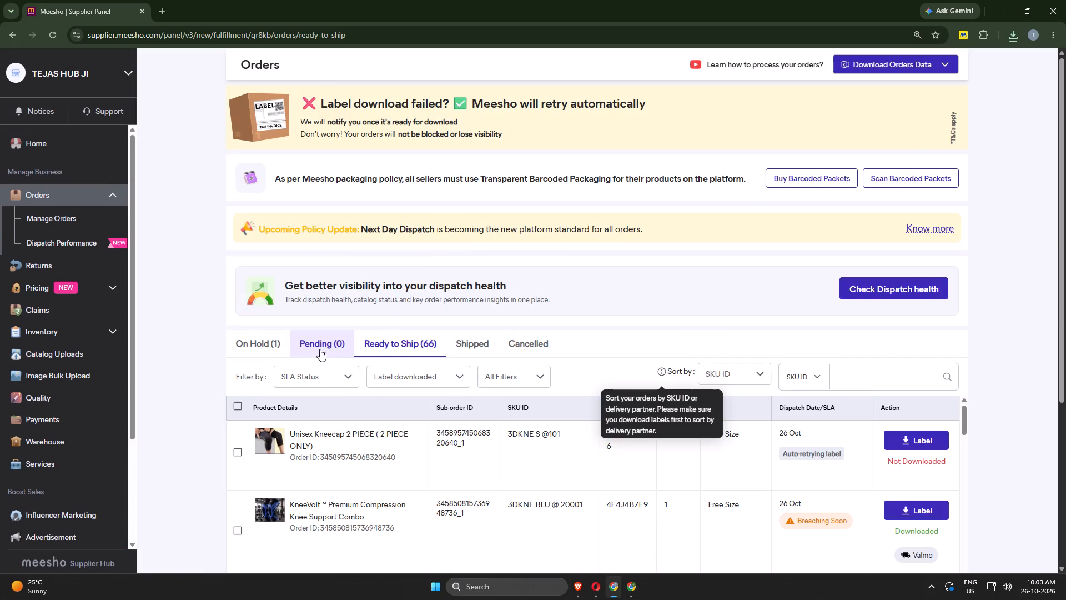
left_click(257, 338)
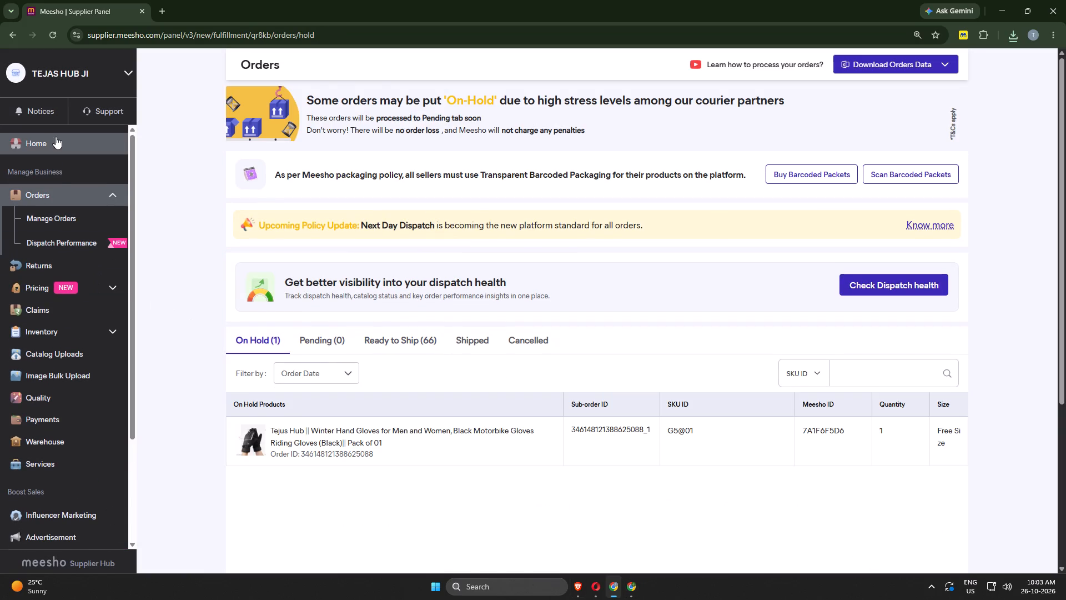
left_click(56, 137)
Switch to the Gekko account window and check its Pending and On Hold orders.
left_click(633, 591)
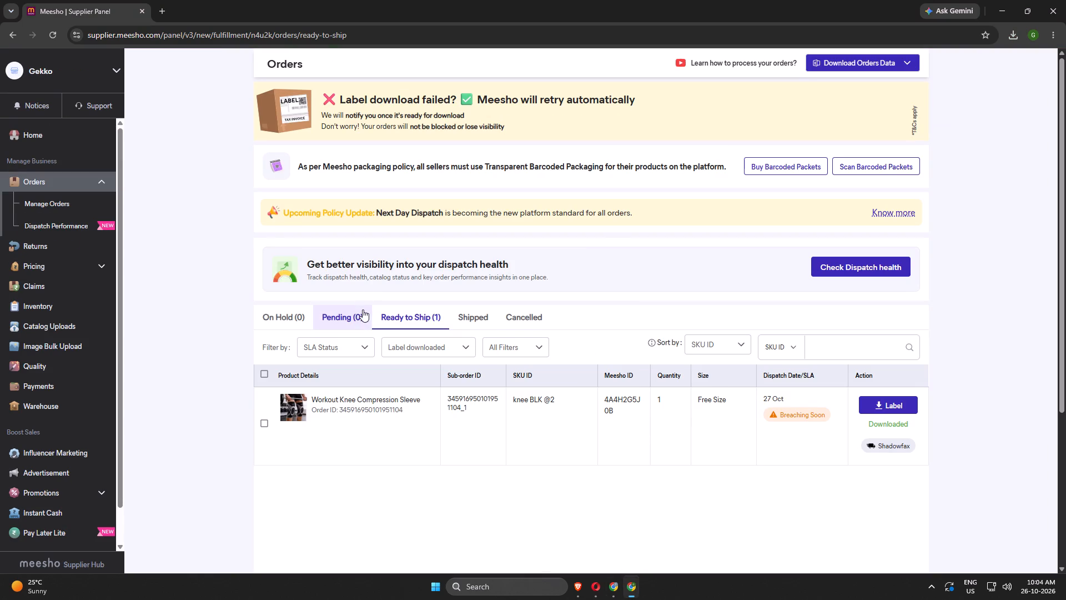
left_click(361, 314)
left_click(286, 317)
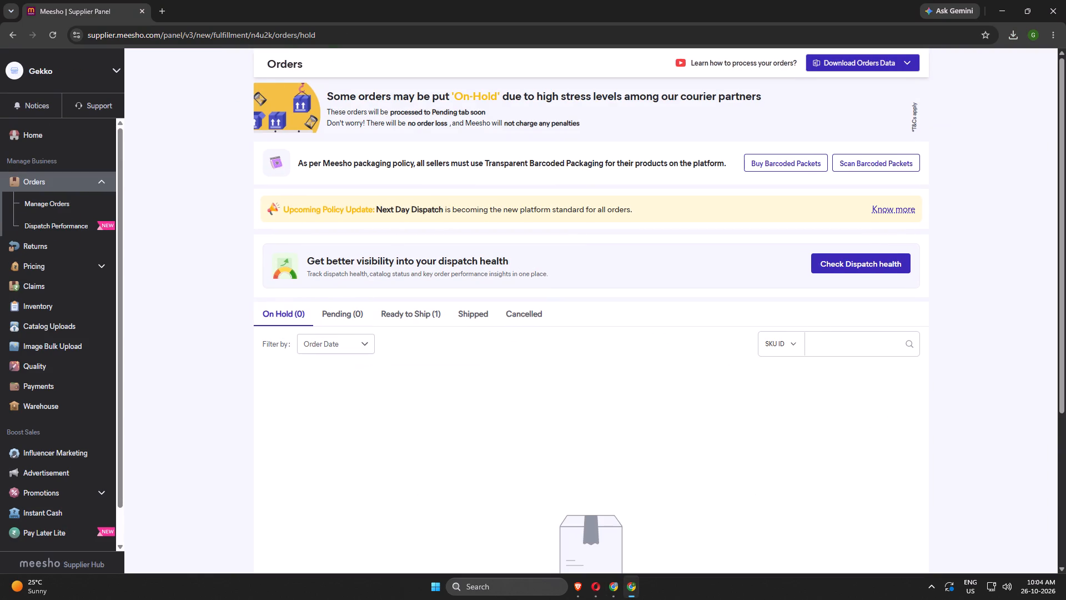
Switch to the #AS TRADER account in Brave, dismiss the sale pop-up, and check its On Hold, Pending and Ready to Ship orders.
left_click(582, 583)
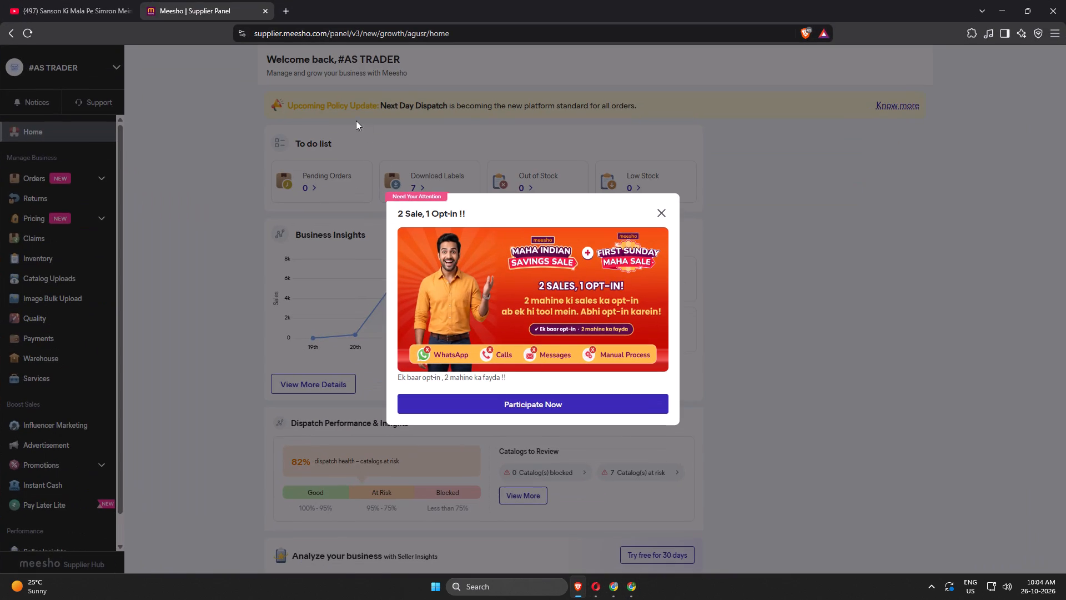
left_click(667, 212)
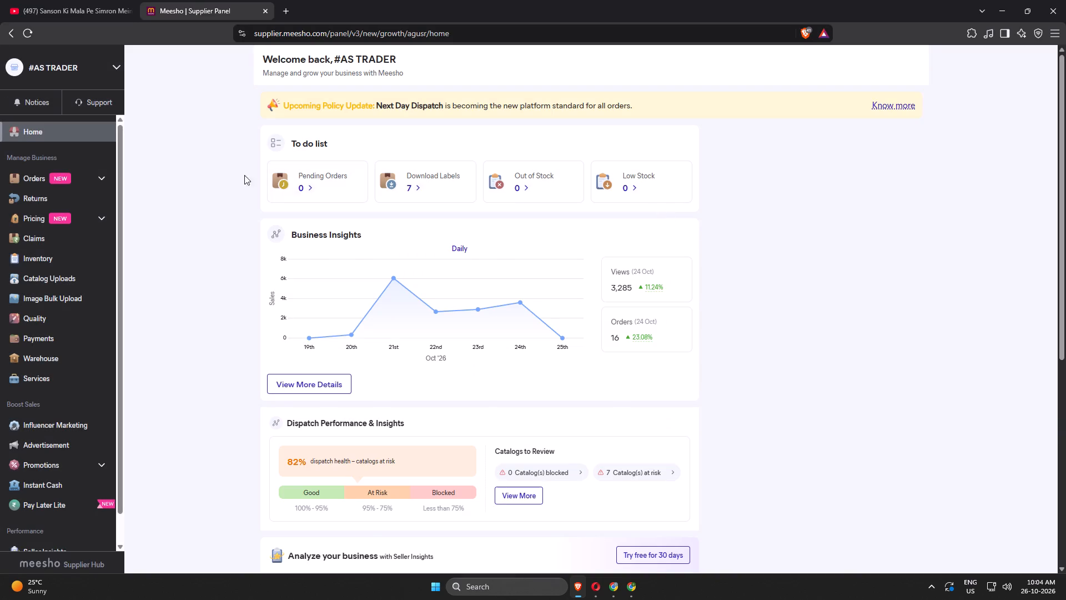
left_click(325, 186)
left_click(284, 309)
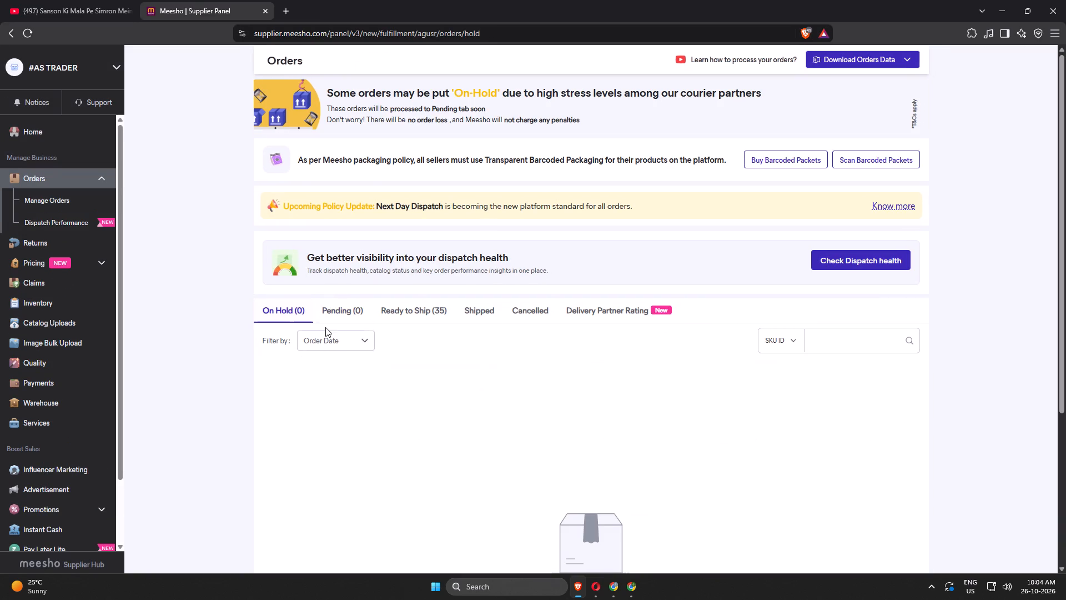
left_click(332, 317)
left_click(421, 314)
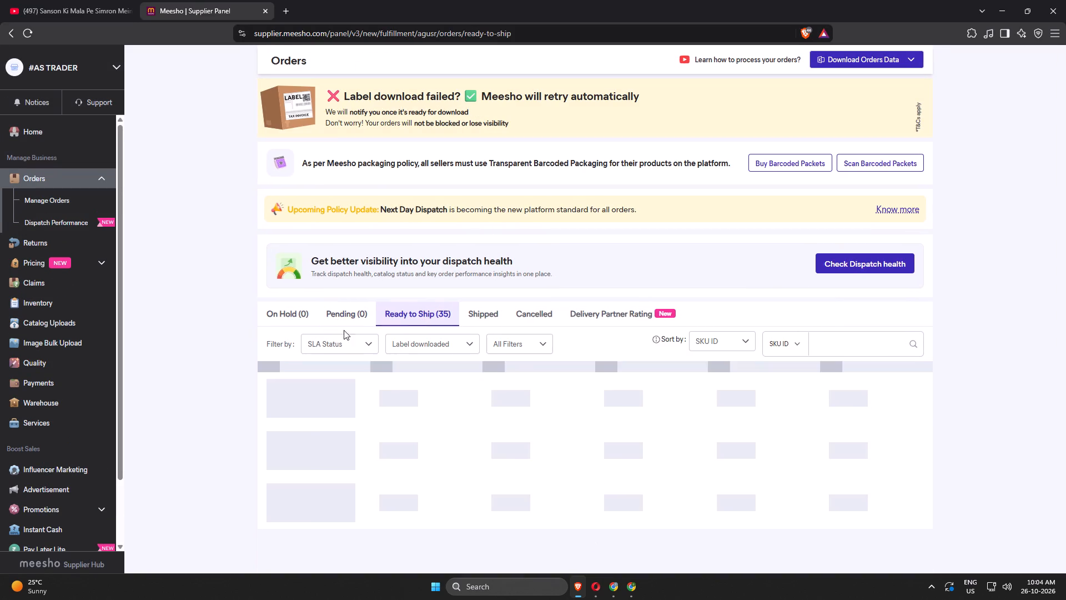
Examine #AS TRADER's Ready to Ship list for products and label statuses, viewing the pink and blue raincoat combo's enlarged image.
scroll(405, 477, "down", 1)
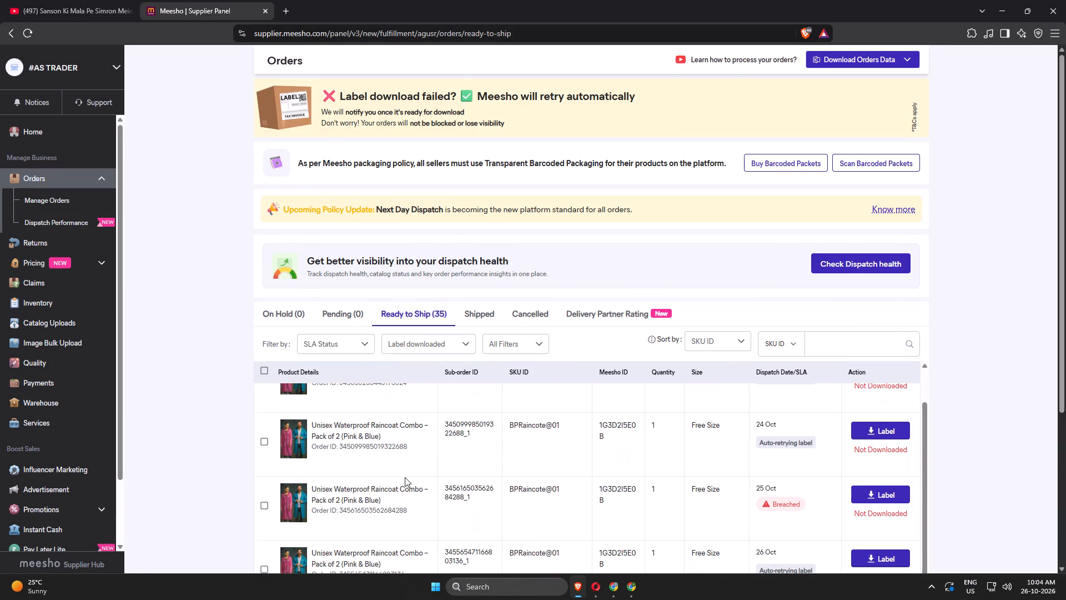
scroll(404, 477, "down", 1)
scroll(163, 454, "down", 5)
scroll(499, 426, "down", 3)
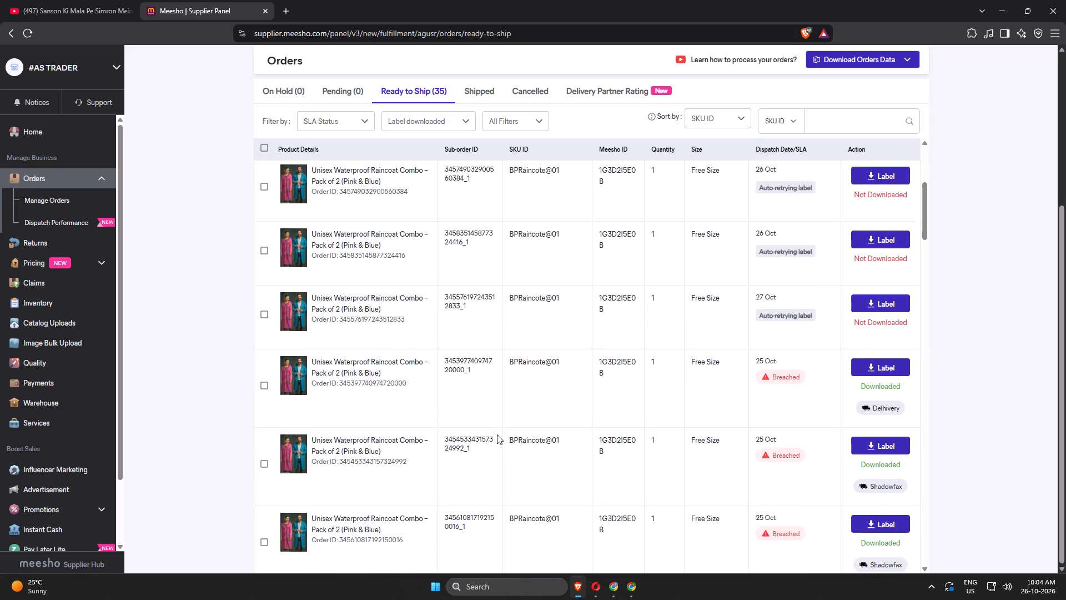
scroll(497, 434, "down", 15)
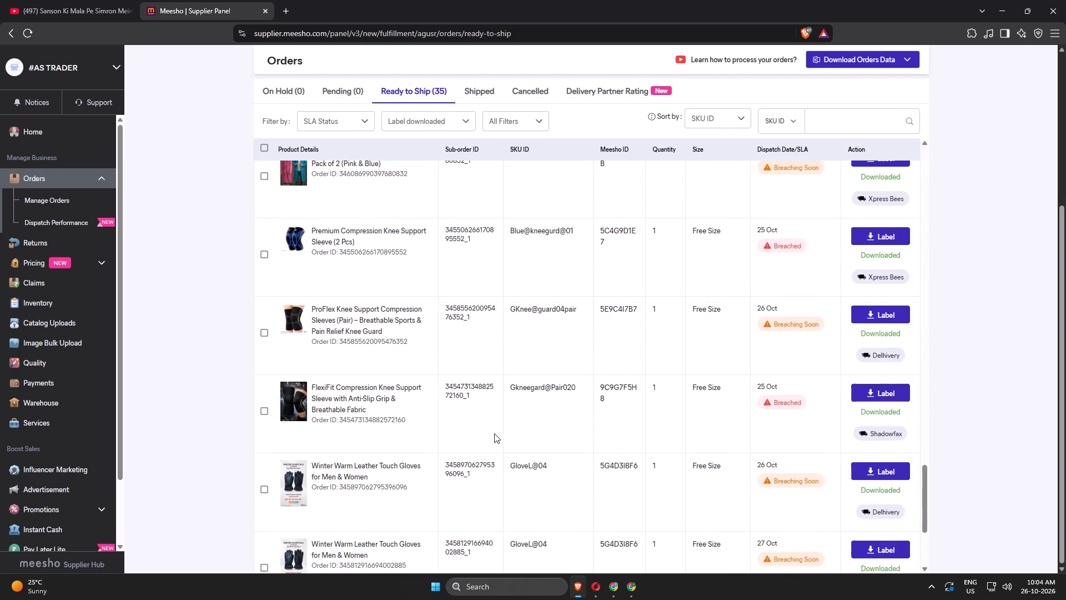
scroll(494, 433, "down", 6)
scroll(492, 433, "up", 3)
scroll(492, 432, "down", 7)
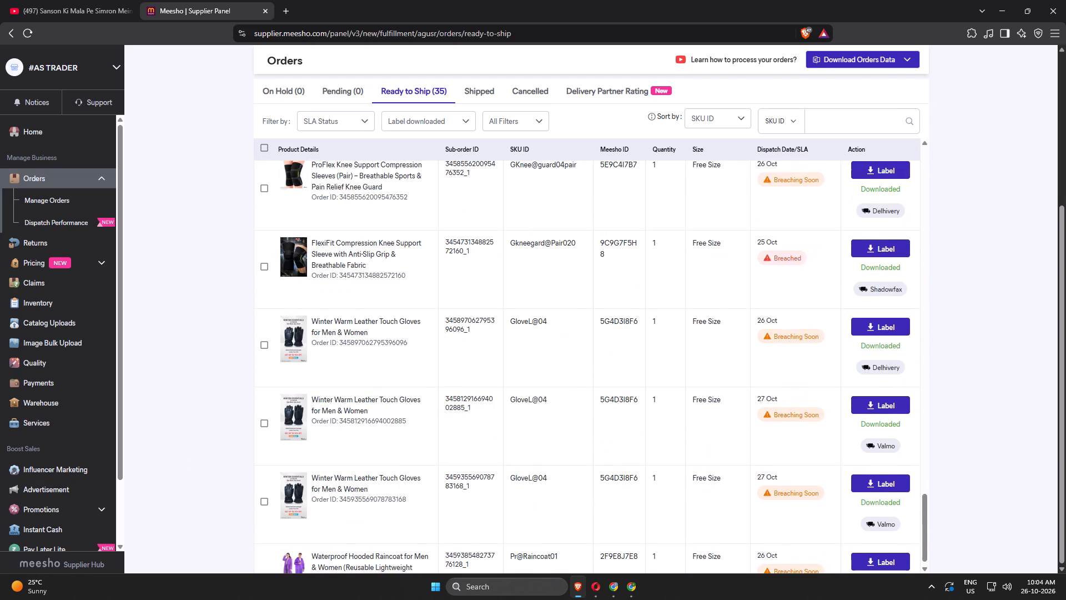
scroll(492, 432, "down", 1)
scroll(491, 431, "up", 10)
left_click(300, 304)
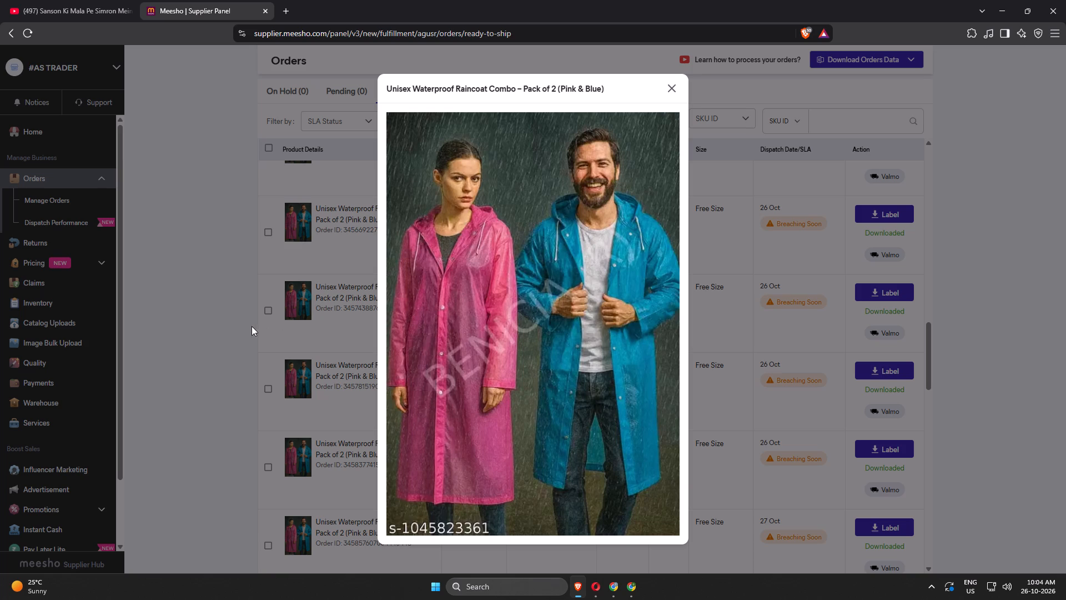
left_click(228, 331)
scroll(375, 336, "up", 4)
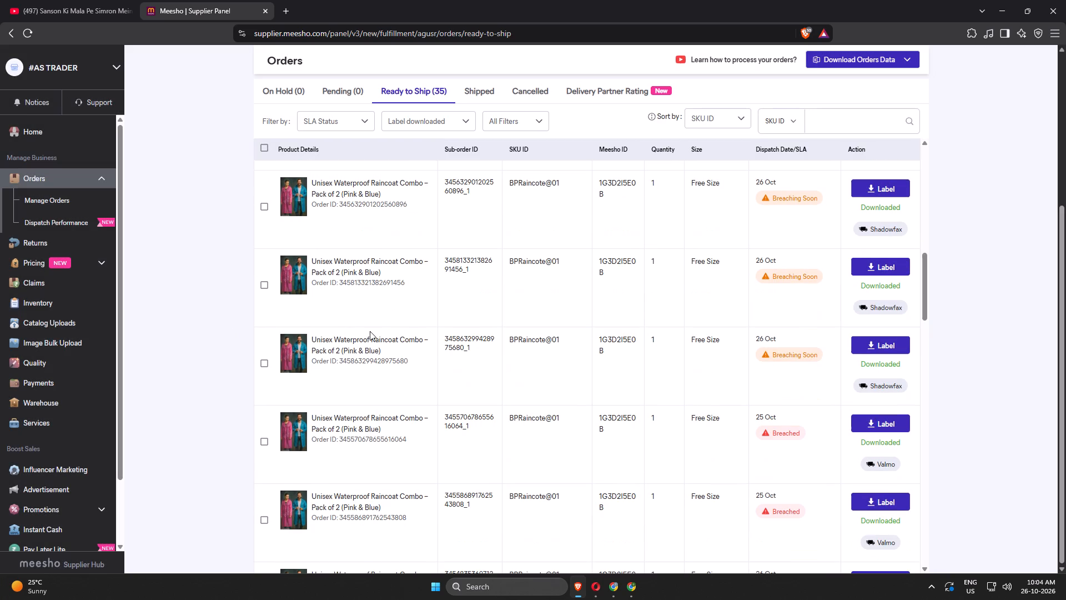
scroll(370, 331, "up", 11)
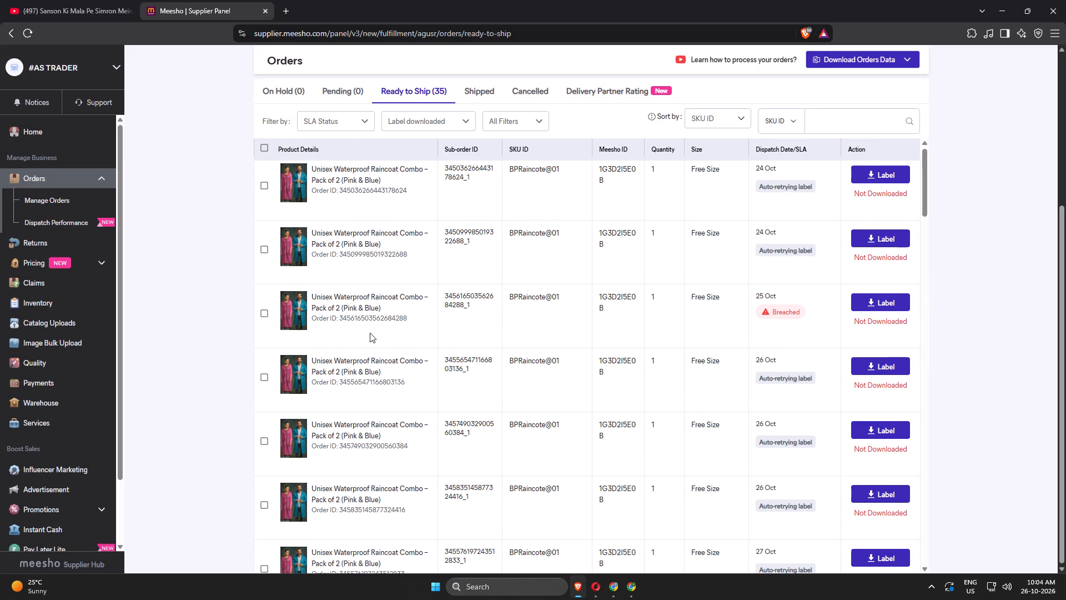
Dismiss the Pay Later Lite pop-up on #AS TRADER's home page and review the account's Advertisement and Payments pages.
left_click(42, 139)
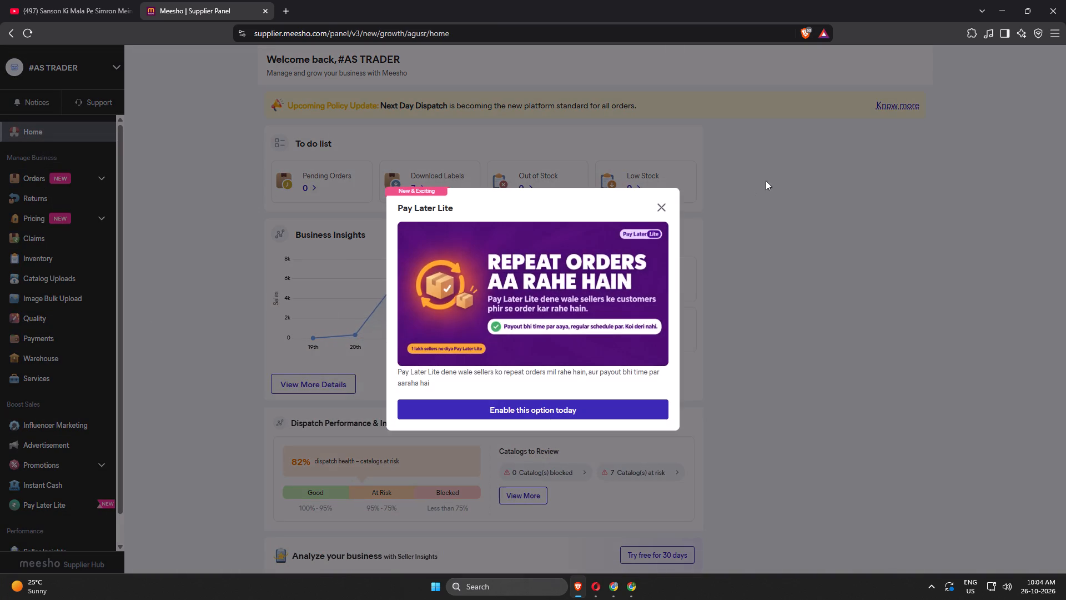
left_click(657, 206)
left_click(40, 446)
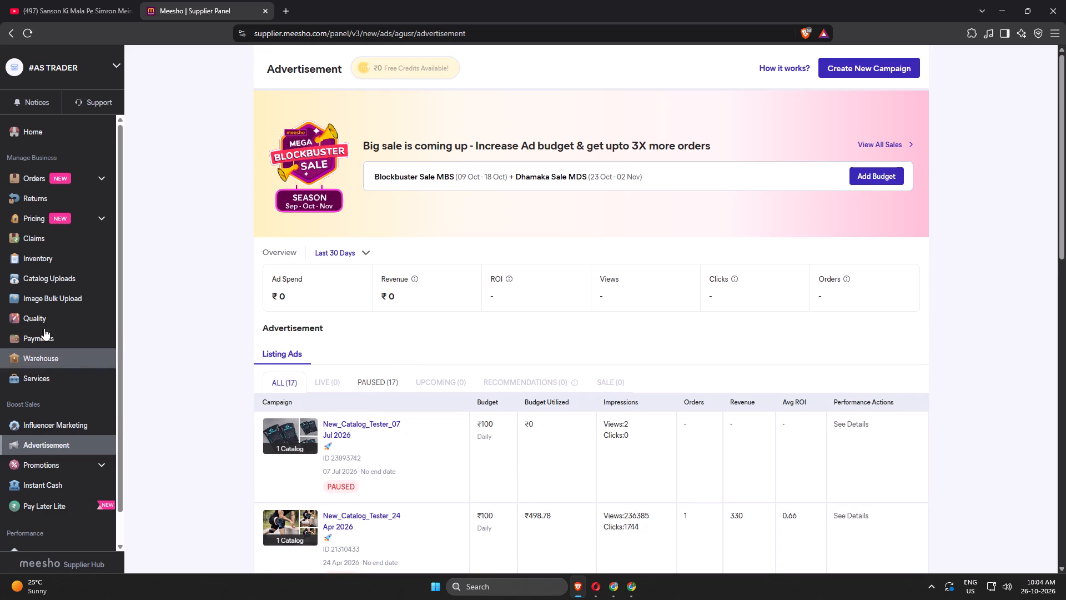
left_click(28, 328)
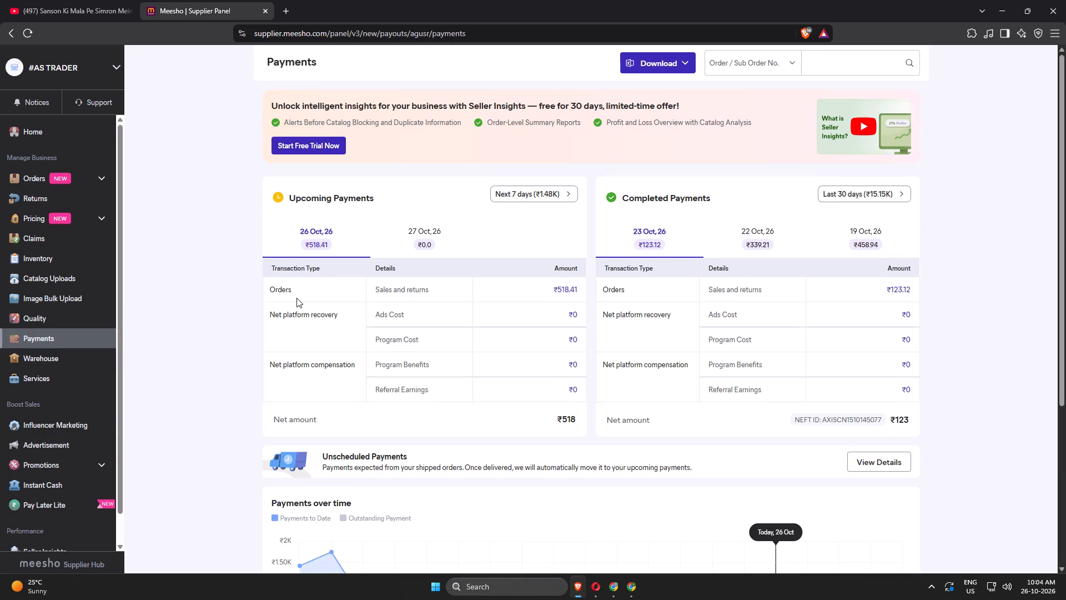
scroll(483, 394, "down", 2)
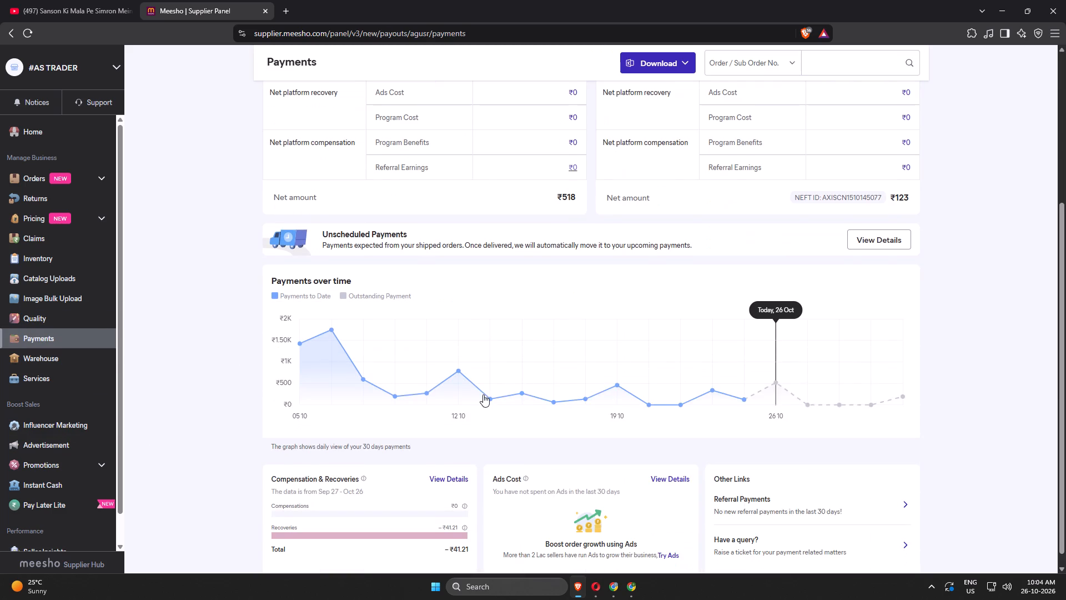
scroll(483, 394, "up", 1)
Return to #AS TRADER's home page, dismiss the announcement pop-up, and recheck its orders starting from Download Labels.
left_click(39, 125)
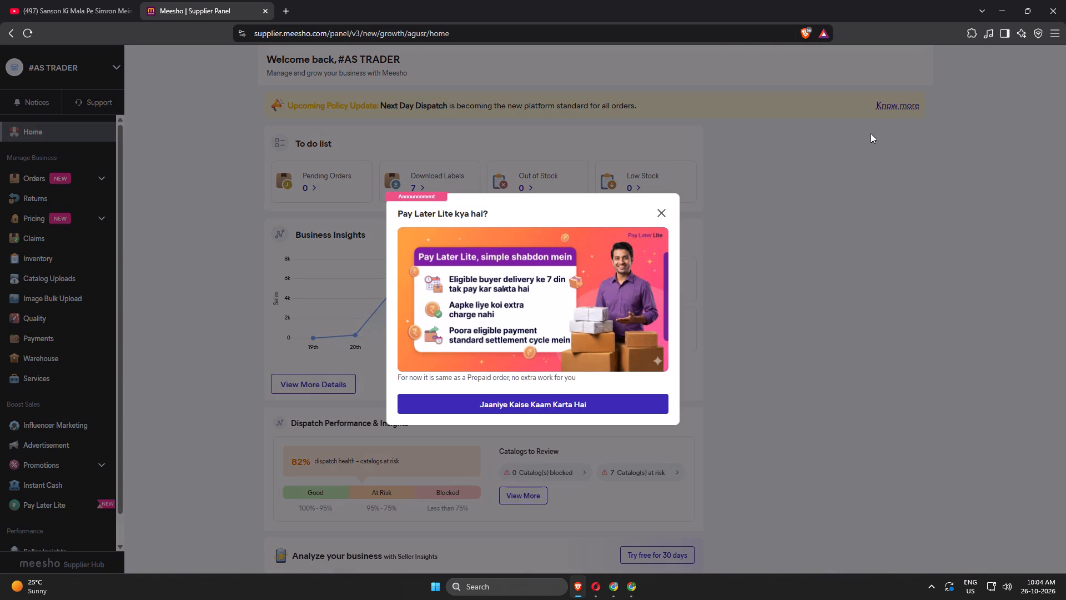
left_click(659, 214)
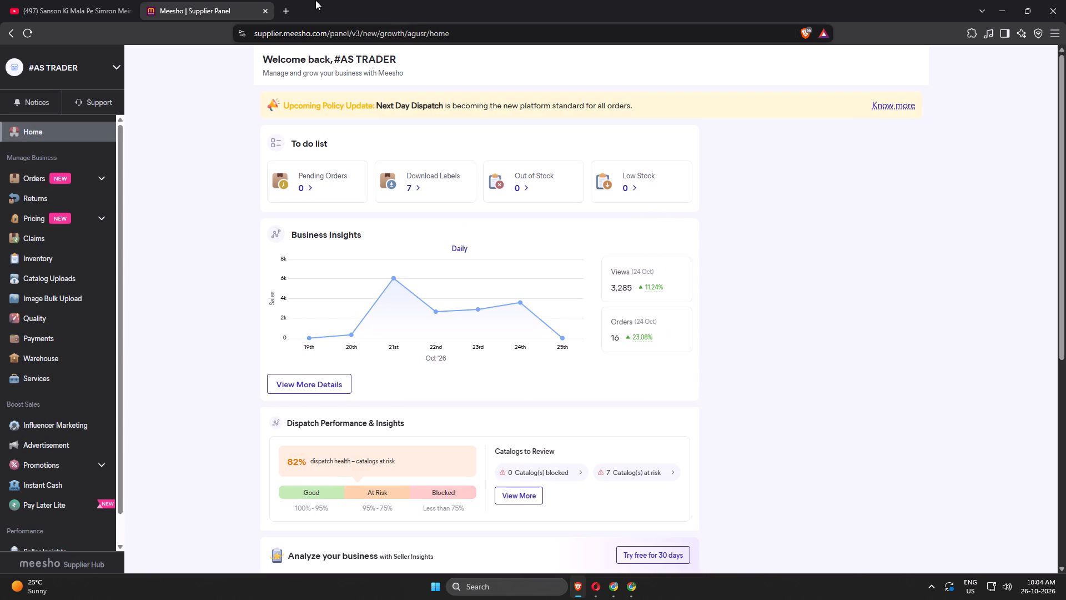
left_click(436, 188)
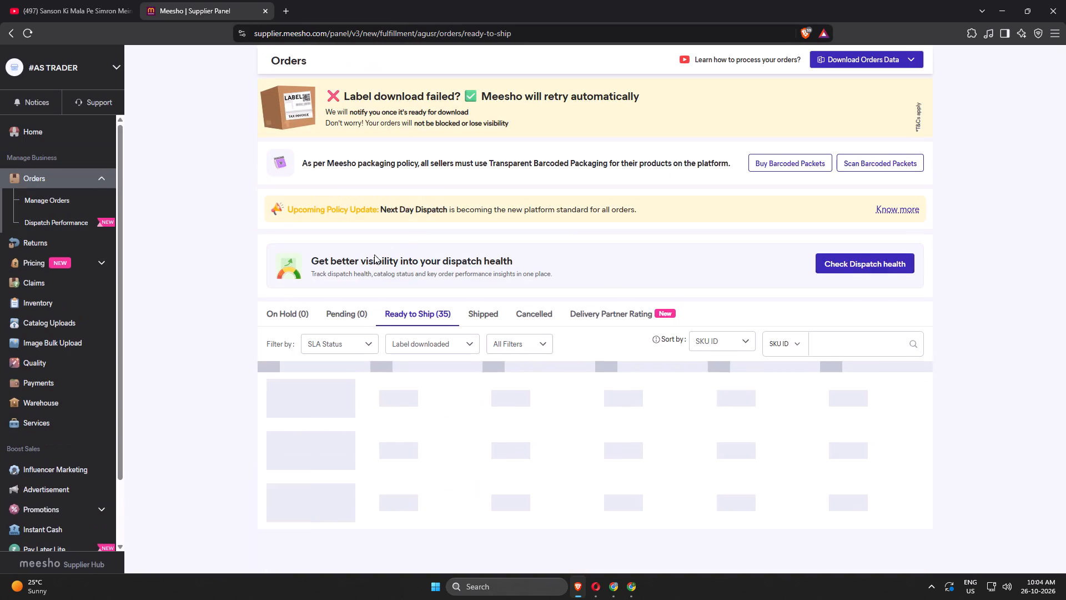
left_click(285, 317)
left_click(379, 306)
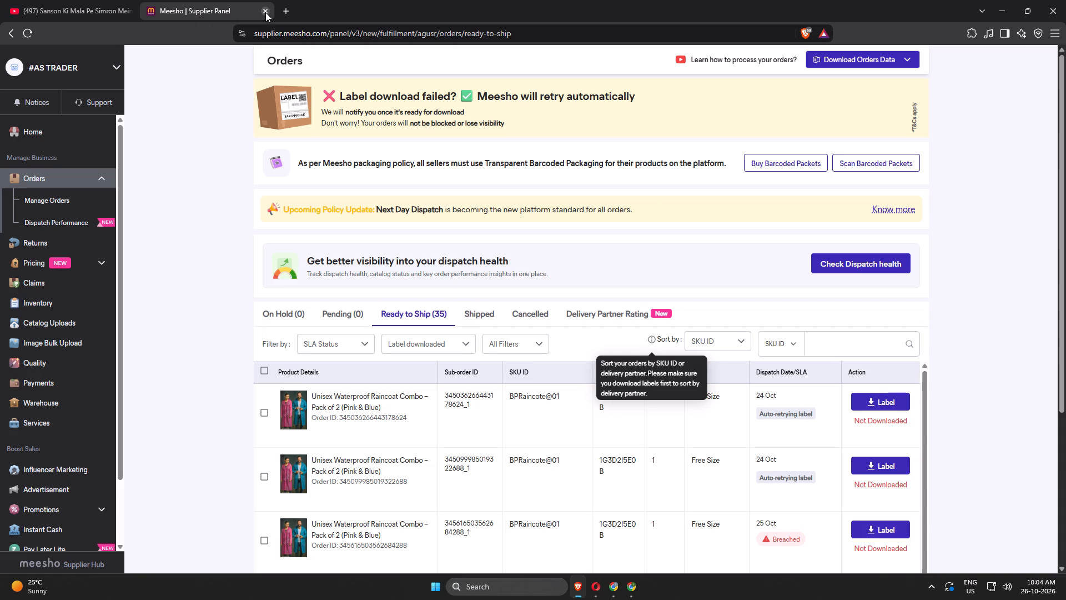
Close #AS TRADER's Meesho tab, minimize Brave, and close the Gekko account window.
left_click(265, 12)
left_click(997, 11)
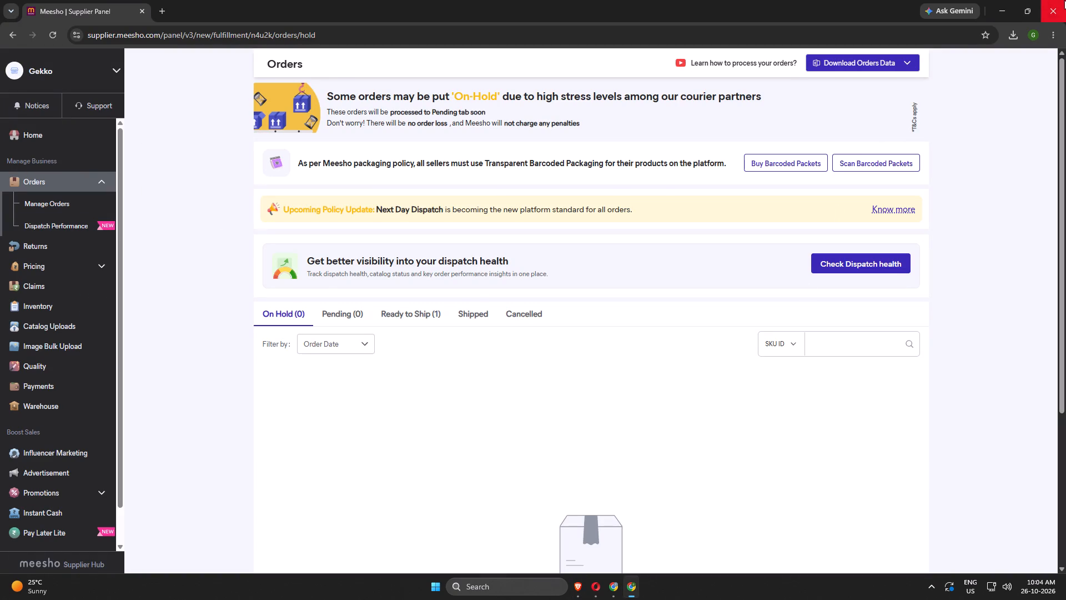
left_click(1064, 0)
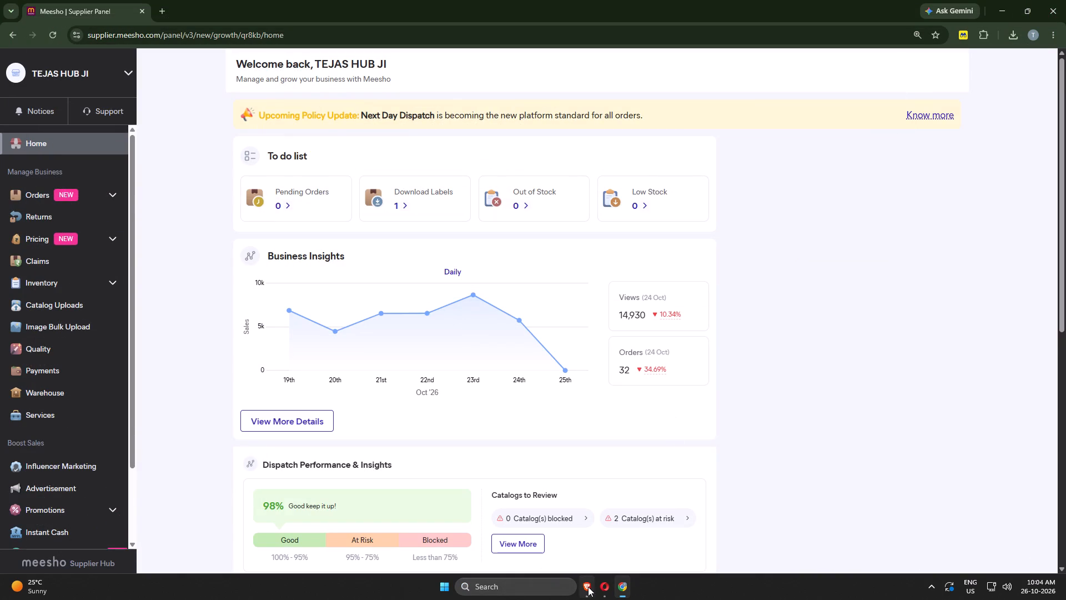
Switch back to the TEJAS HUB JI window, recheck its Pending, On Hold and Ready to Ship orders, and return to its home page.
left_click(588, 589)
left_click(601, 590)
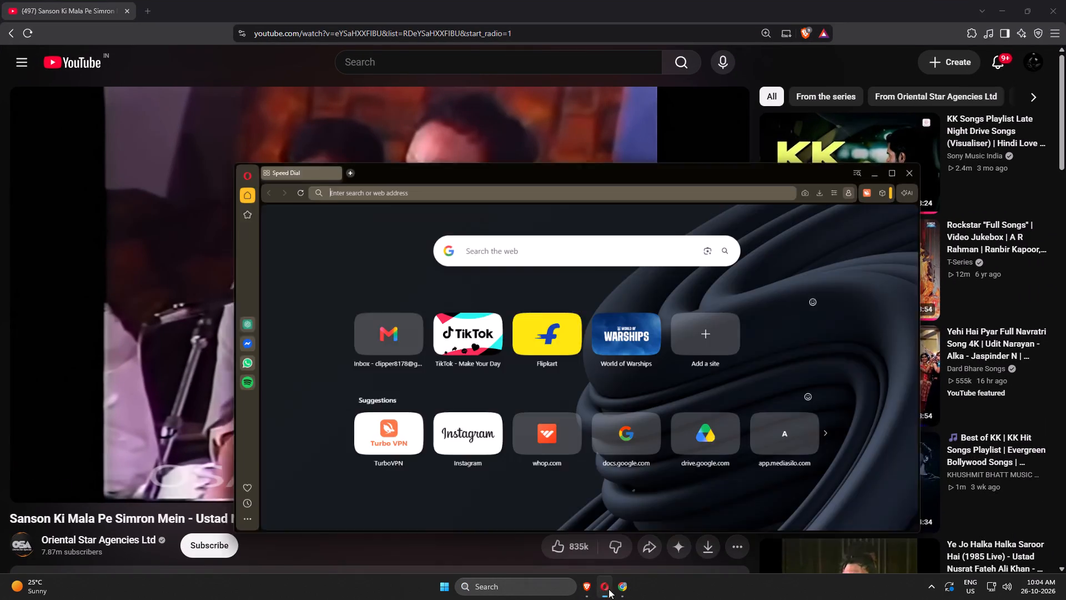
left_click(630, 588)
left_click(288, 210)
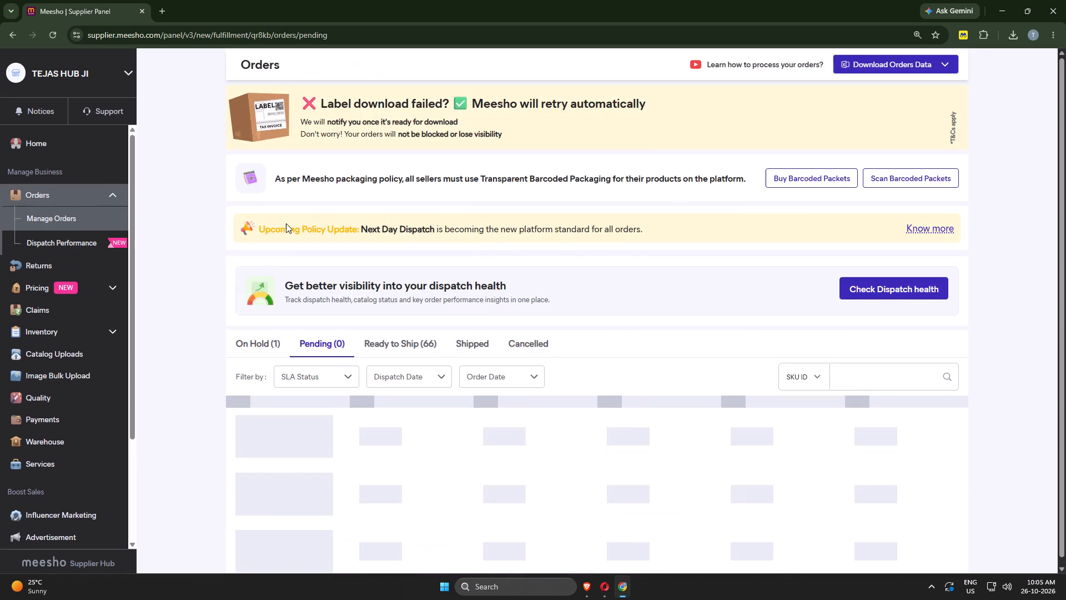
left_click(267, 333)
left_click(315, 341)
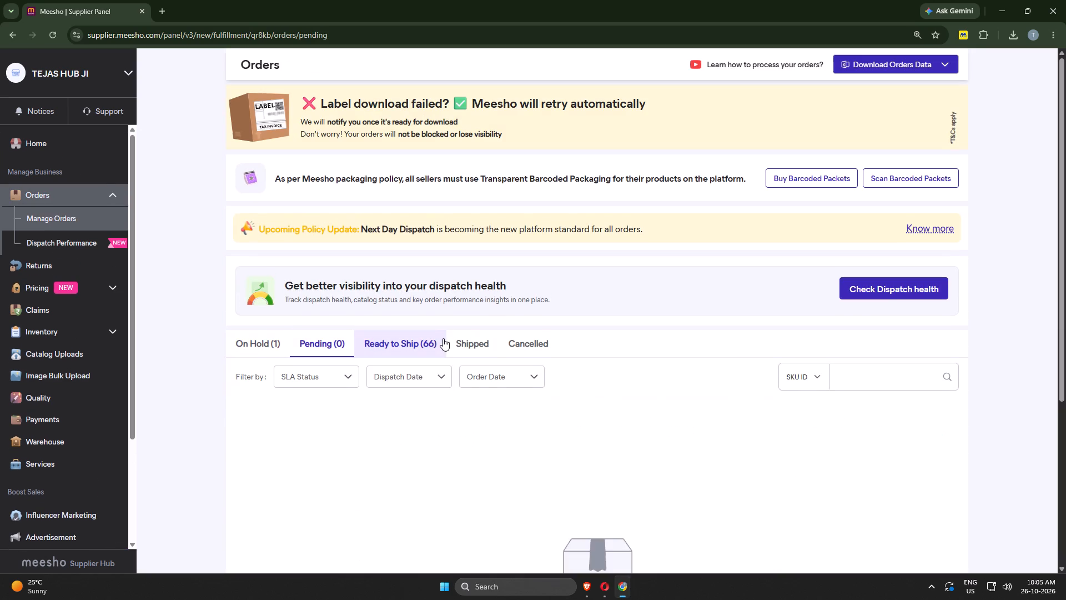
left_click(443, 338)
left_click(52, 140)
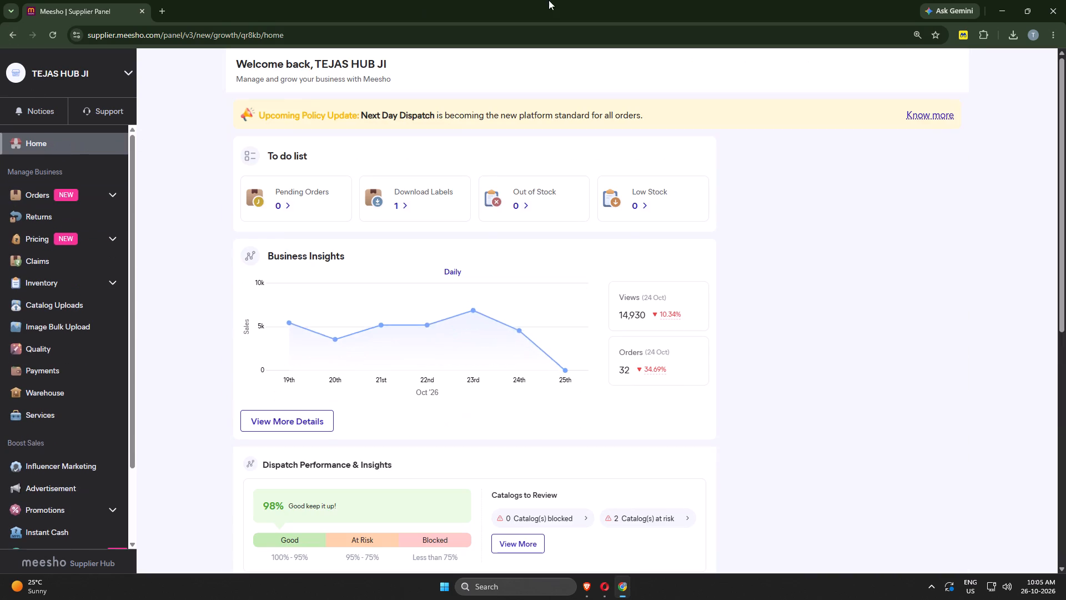